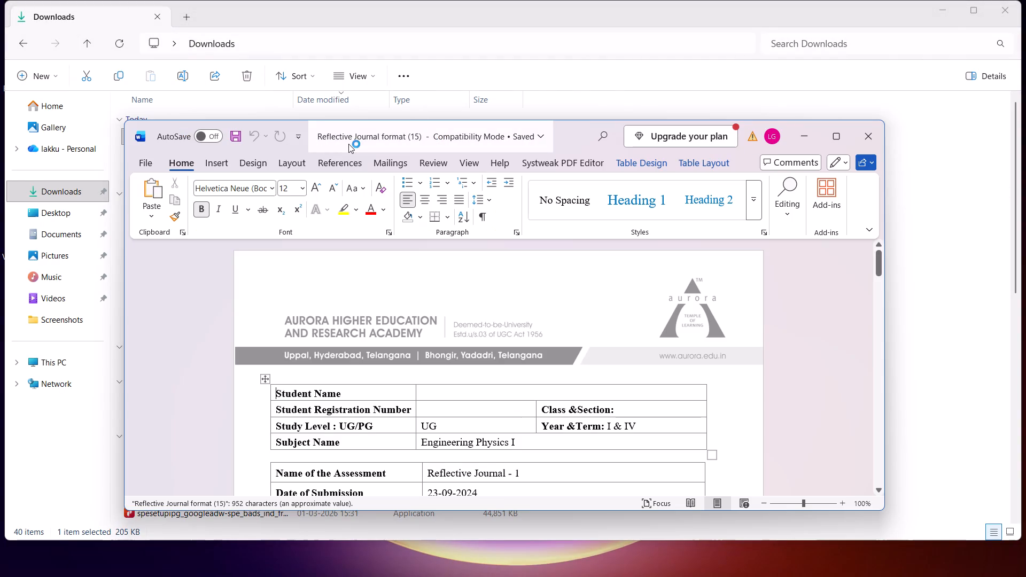
Maximize the document window and delete everything from the Reflective Journal Template heading through the closing "No of words - 2000" line.
{"action": "left_click", "coordinate": [843, 128]}
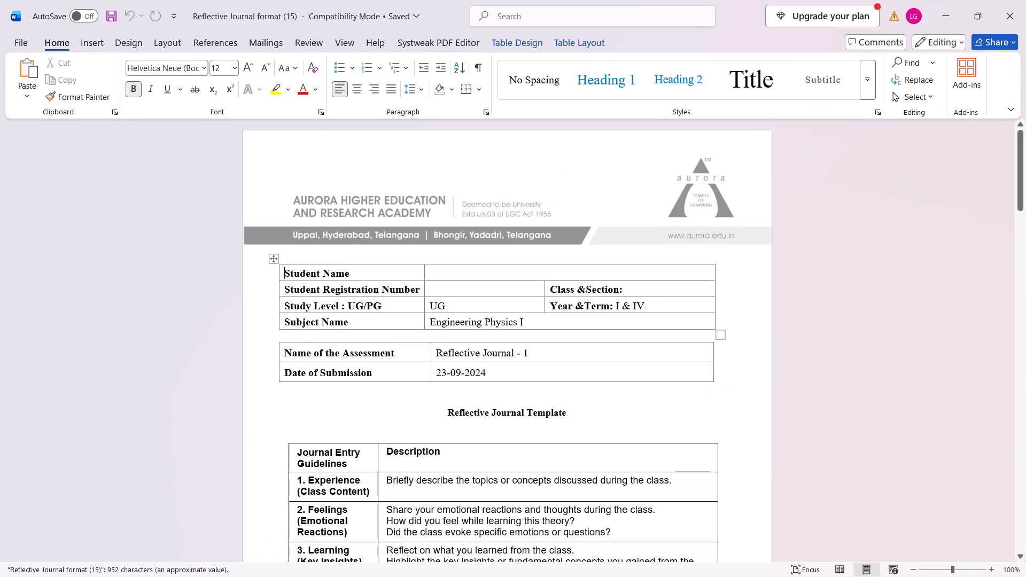
{"action": "scroll", "coordinate": [528, 279], "scroll_direction": "down", "scroll_amount": 2}
{"action": "scroll", "coordinate": [400, 186], "scroll_direction": "up", "scroll_amount": 3}
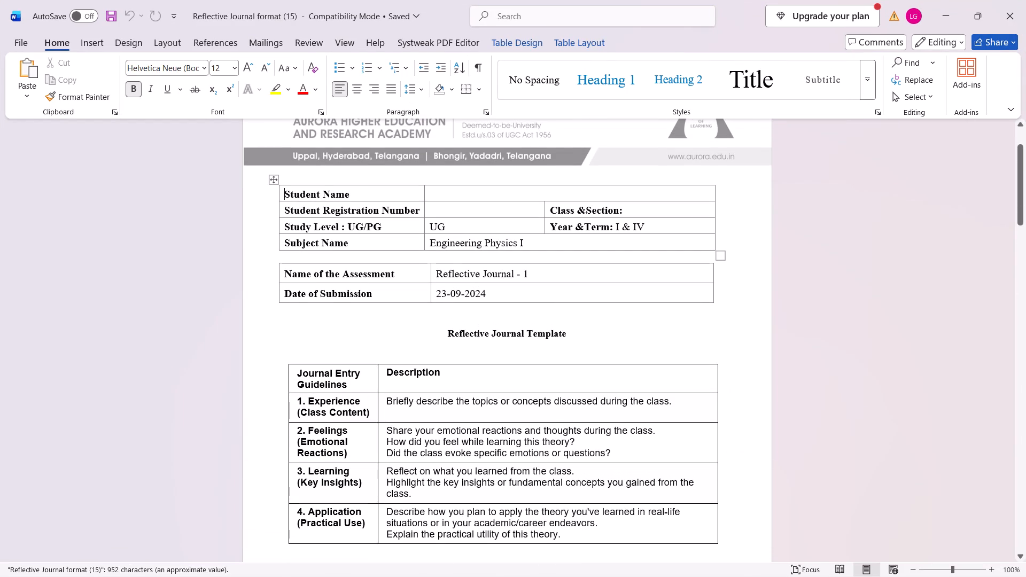
{"action": "left_click", "coordinate": [430, 339]}
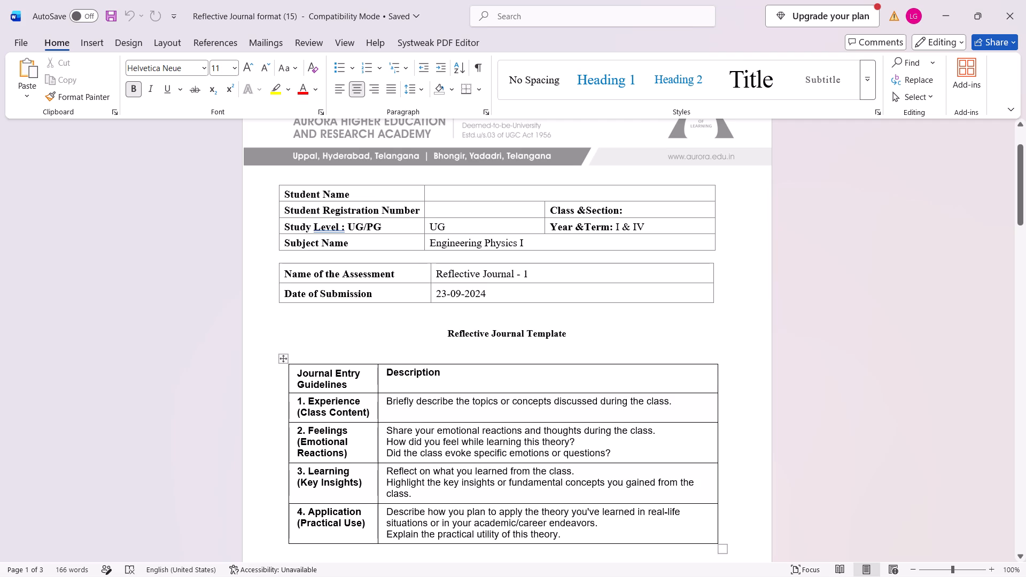
{"action": "left_click_drag", "start_coordinate": [447, 333], "coordinate": [578, 576]}
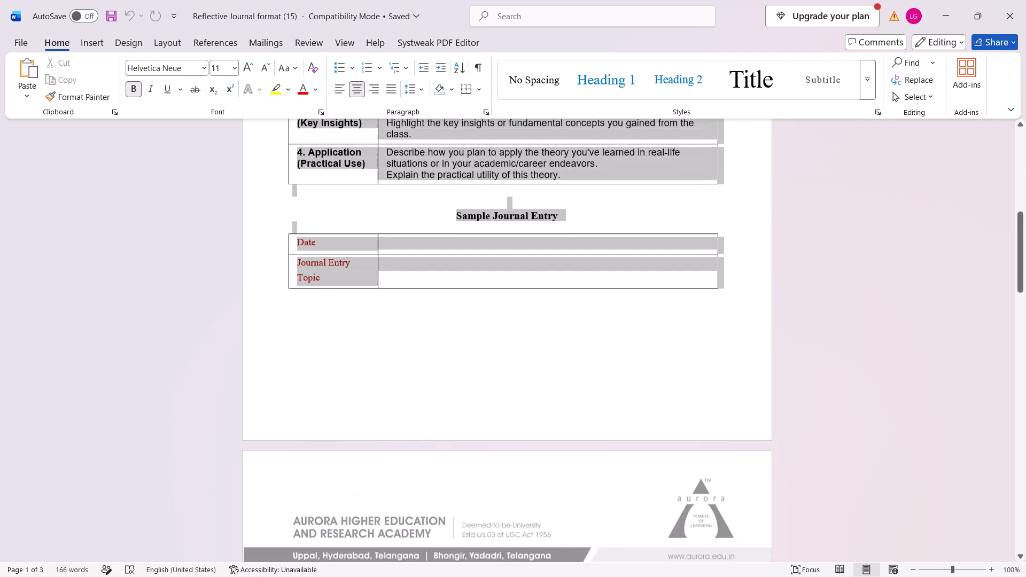
{"action": "left_click_drag", "start_coordinate": [578, 576], "coordinate": [577, 576]}
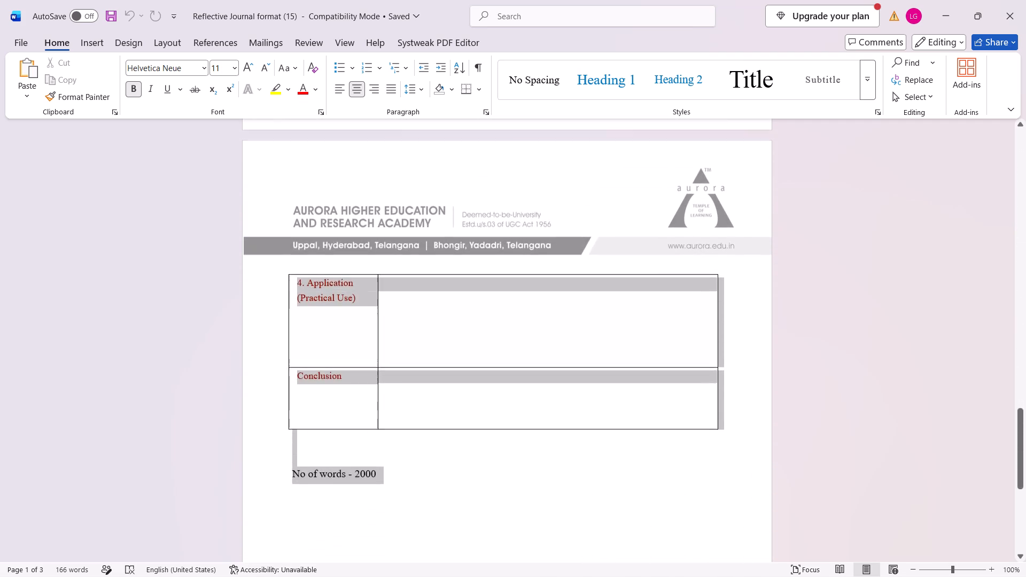
{"action": "left_click_drag", "start_coordinate": [577, 576], "coordinate": [576, 576]}
{"action": "key", "text": "BackSpace"}
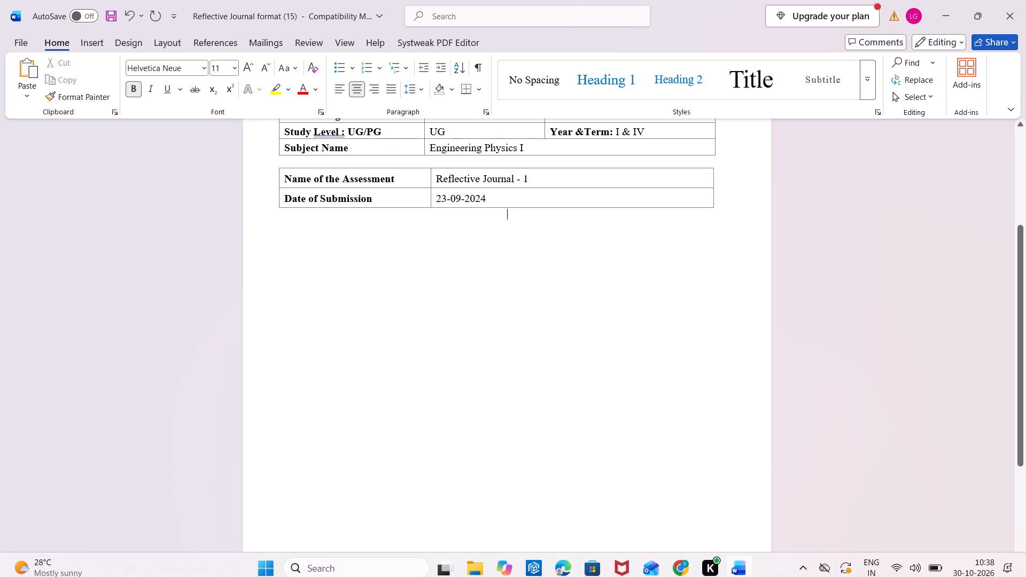
Left-align the empty paragraph below the Date of Submission table and add two blank lines there.
{"action": "key", "text": "Return"}
{"action": "key", "text": "BackSpace"}
{"action": "key", "text": "BackSpace"}
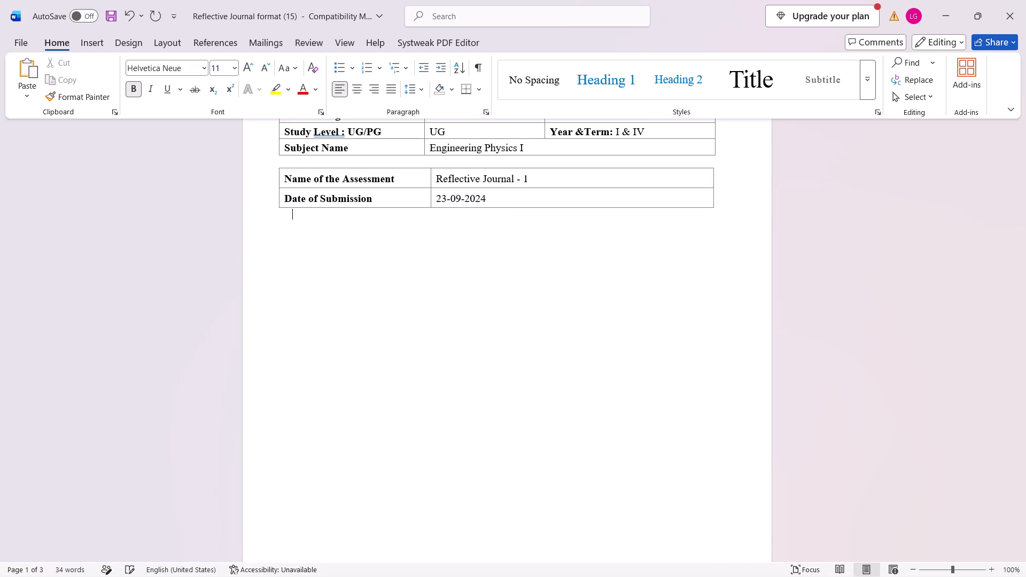
{"action": "key", "text": "Return"}
{"action": "key", "text": "Return"}
{"action": "scroll", "coordinate": [554, 495], "scroll_direction": "up", "scroll_amount": 1}
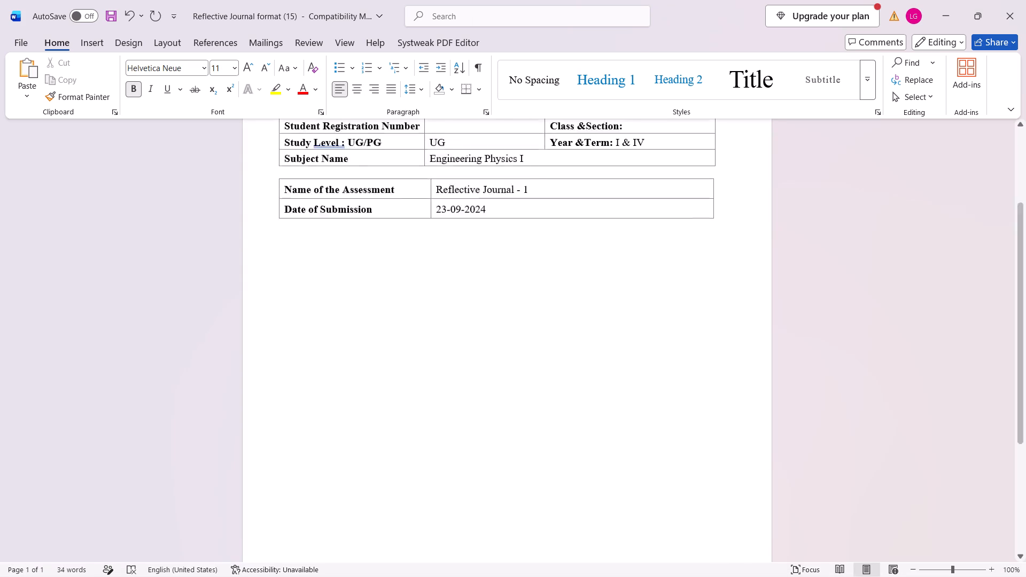
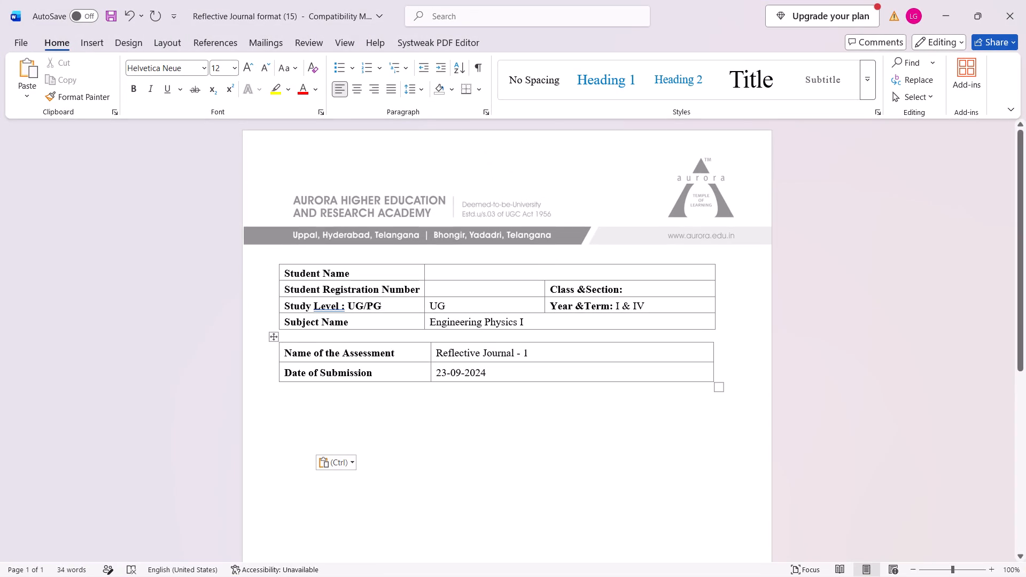
Snip the full NodeJS and ExpressJS Coding Practice image open in Chrome and paste it into the journal document below the assessment table.
{"action": "left_click", "coordinate": [936, 10]}
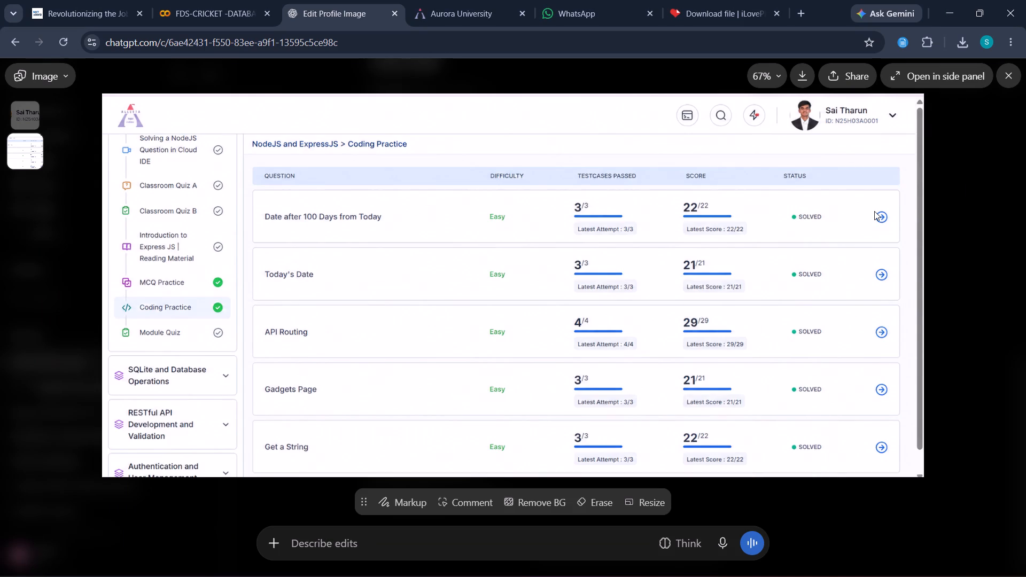
{"action": "key", "text": "Print"}
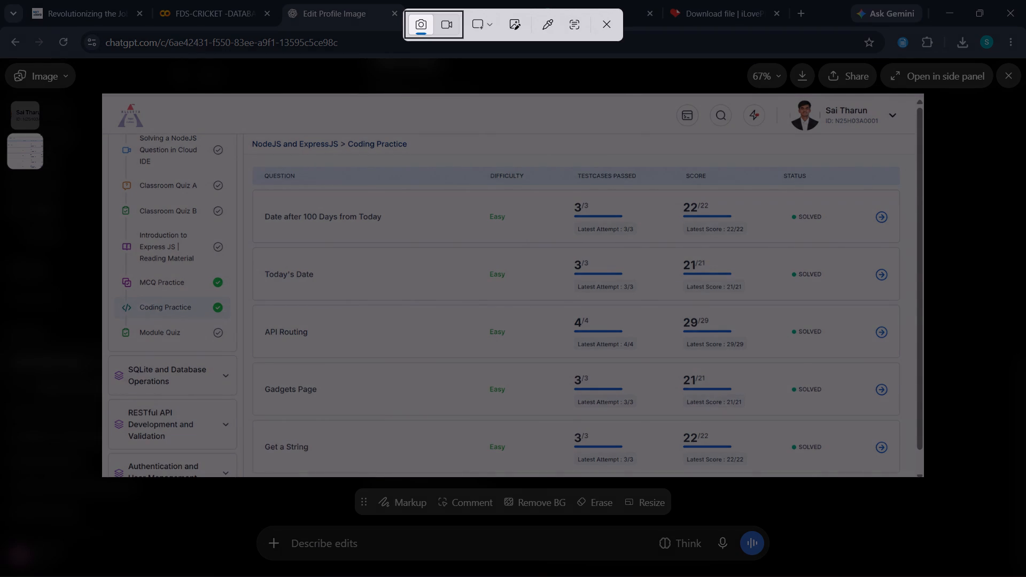
{"action": "left_click_drag", "start_coordinate": [99, 95], "coordinate": [713, 479]}
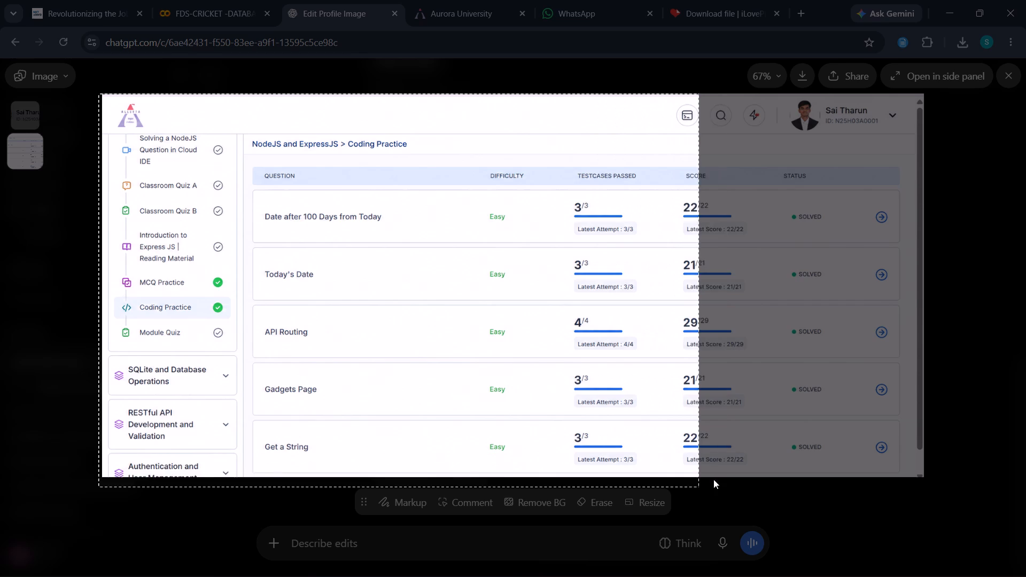
{"action": "left_click_drag", "start_coordinate": [713, 479], "coordinate": [830, 477]}
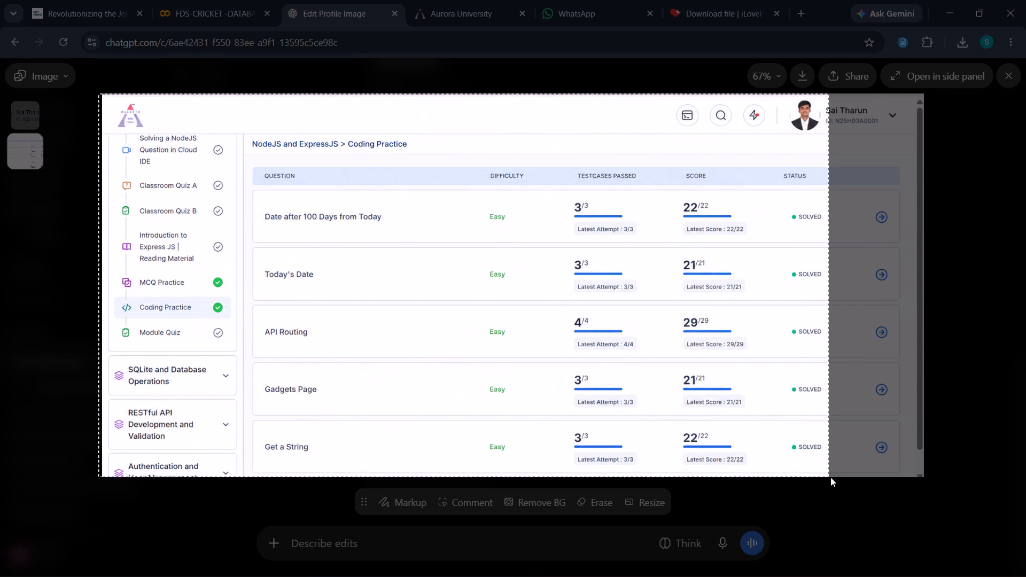
{"action": "left_click_drag", "start_coordinate": [830, 477], "coordinate": [901, 481]}
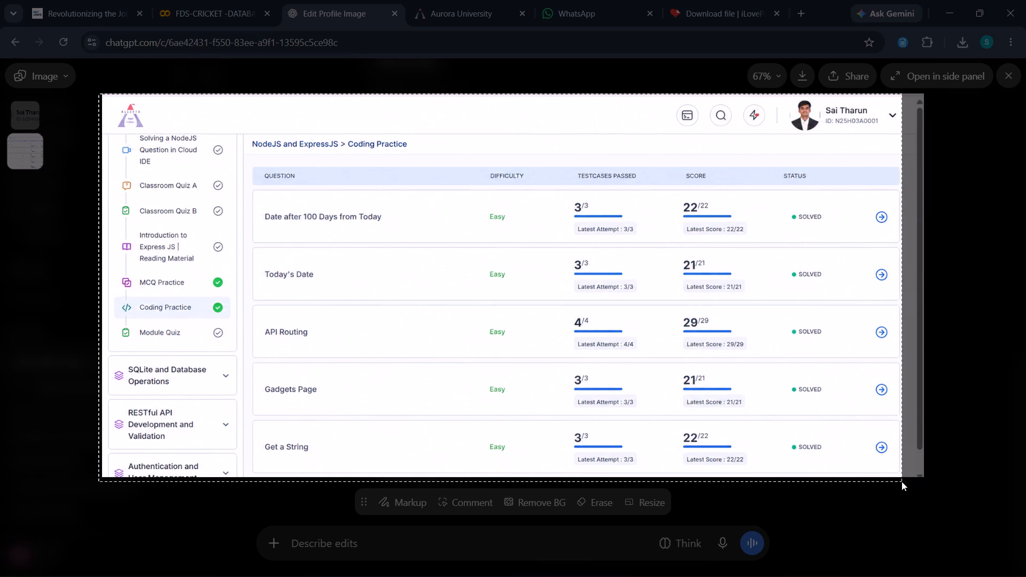
{"action": "left_click_drag", "start_coordinate": [901, 481], "coordinate": [946, 480]}
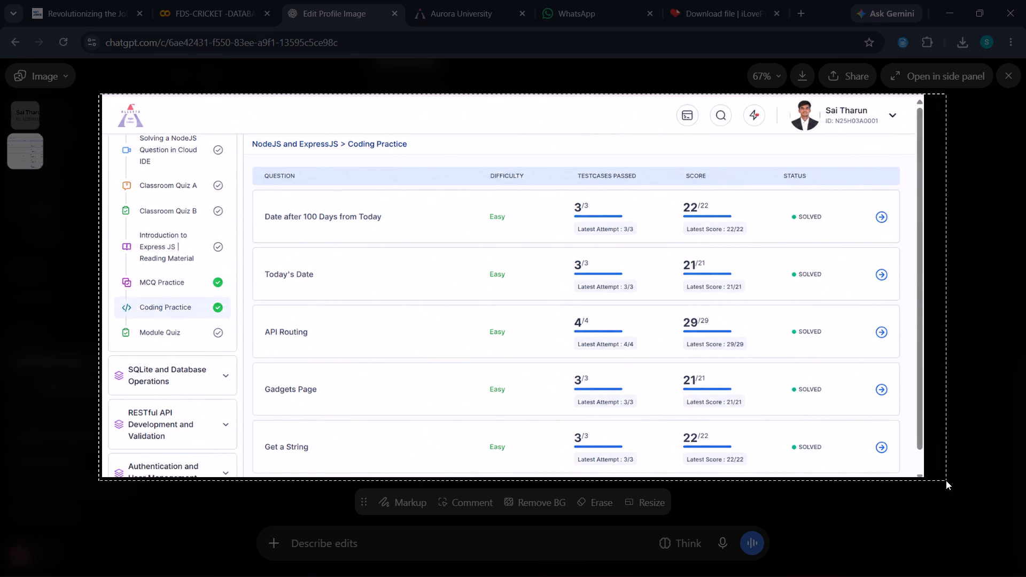
{"action": "left_click_drag", "start_coordinate": [946, 480], "coordinate": [927, 480]}
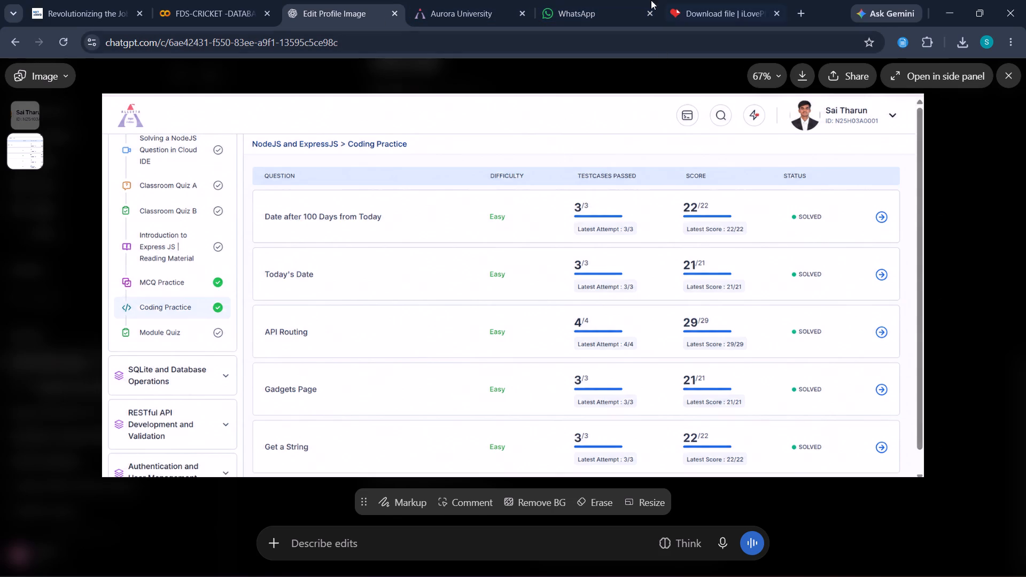
{"action": "left_click", "coordinate": [659, 162]}
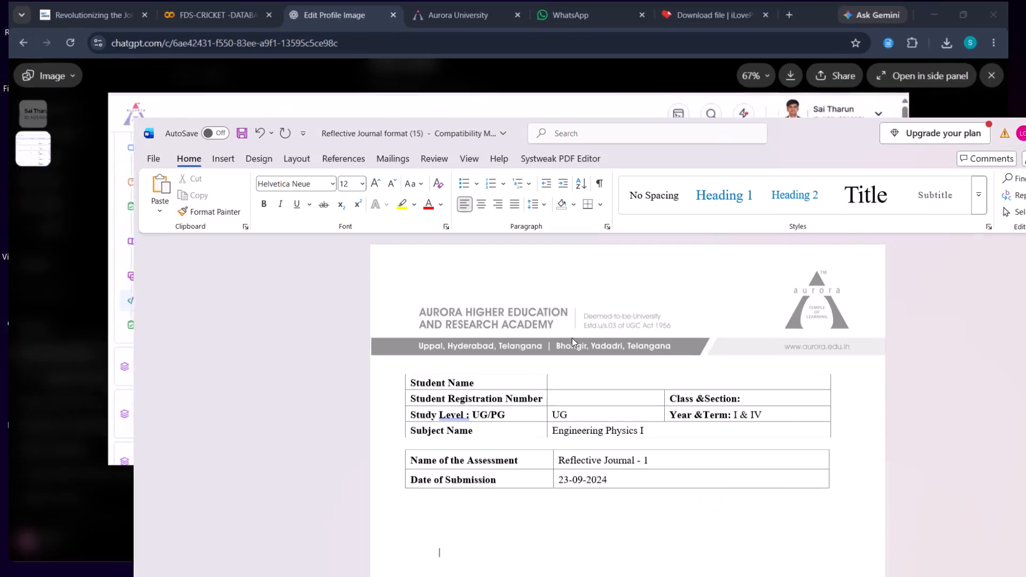
{"action": "key", "text": "ctrl+v"}
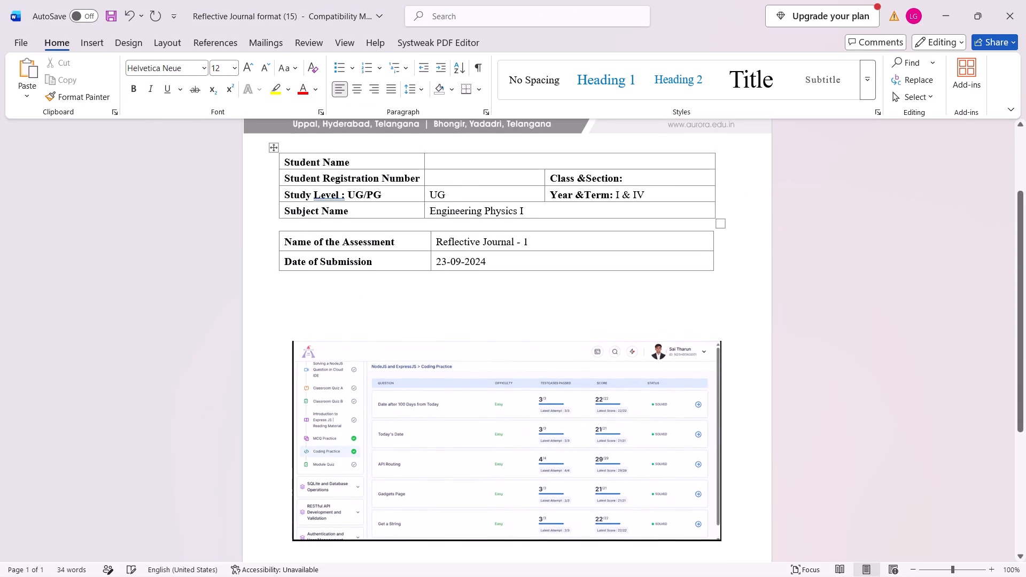
Crop the black borders off the left and right edges of the pasted Coding Practice picture.
{"action": "left_click", "coordinate": [500, 382]}
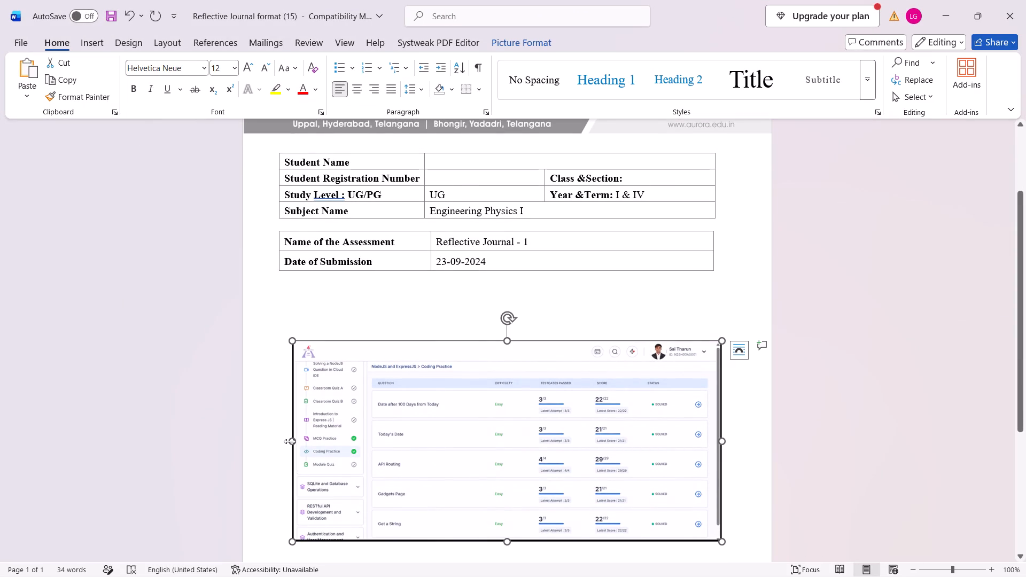
{"action": "left_click", "coordinate": [290, 441]}
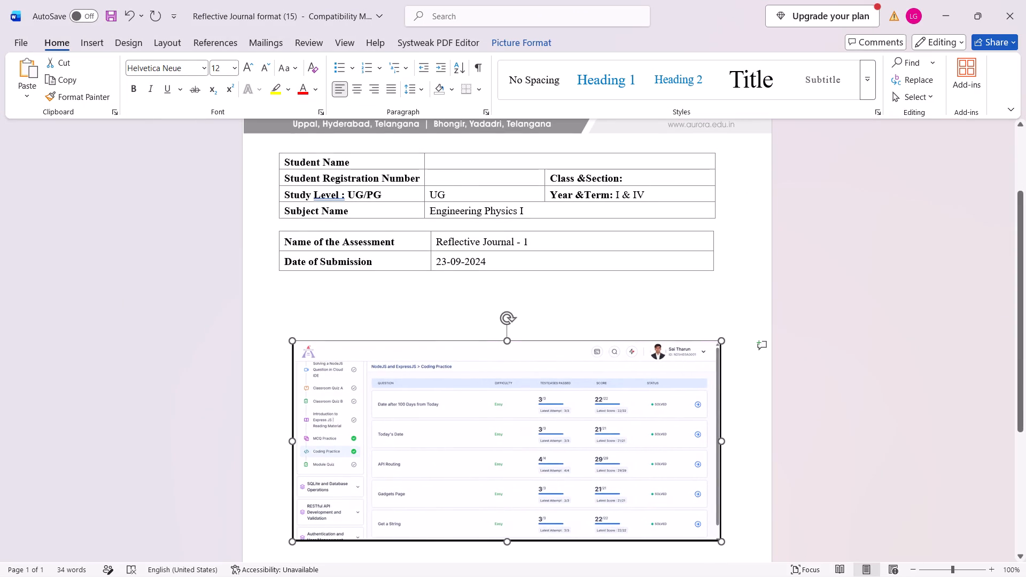
{"action": "left_click", "coordinate": [841, 422]}
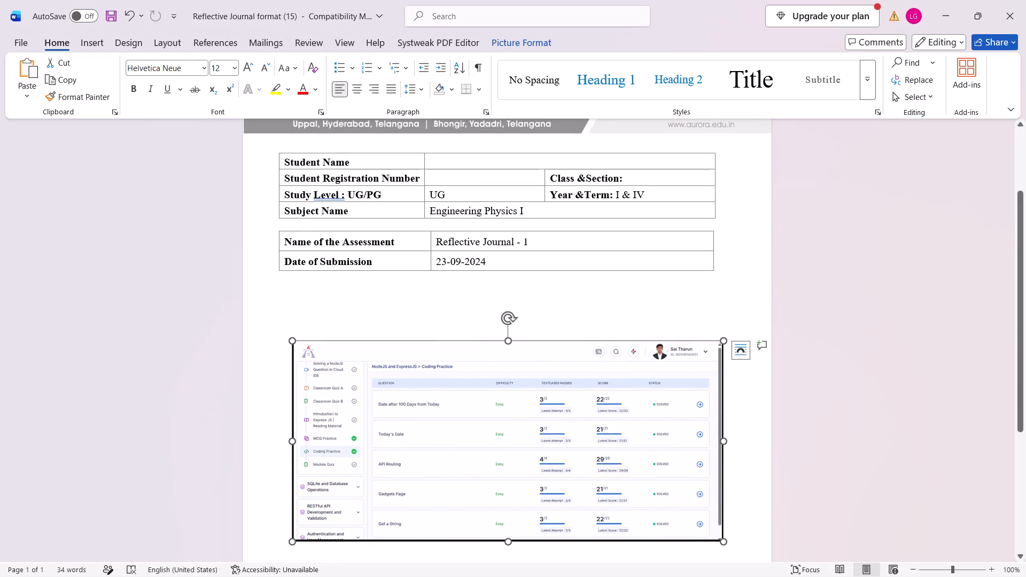
{"action": "left_click", "coordinate": [722, 446]}
{"action": "right_click", "coordinate": [519, 402]}
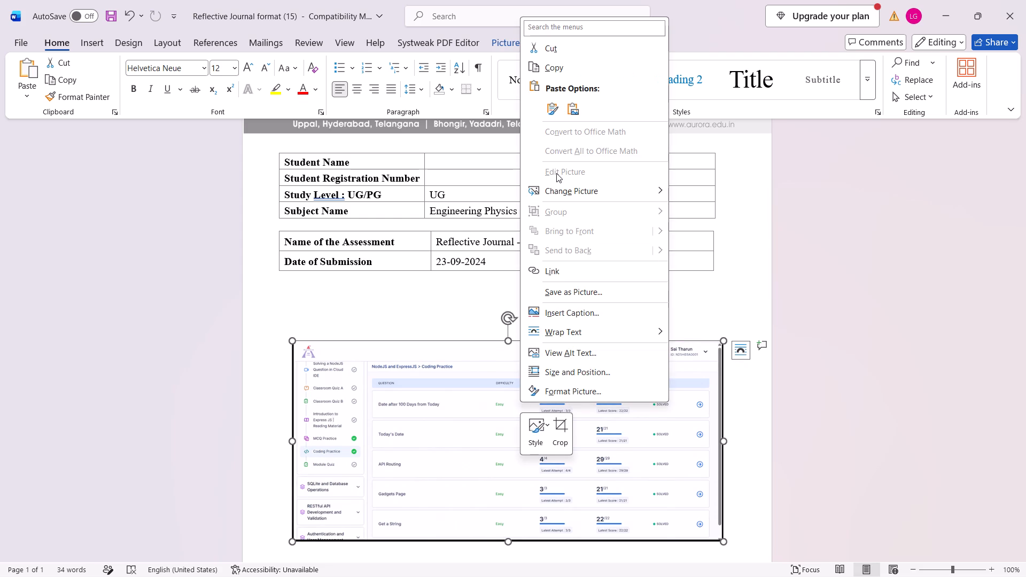
{"action": "left_click", "coordinate": [557, 431]}
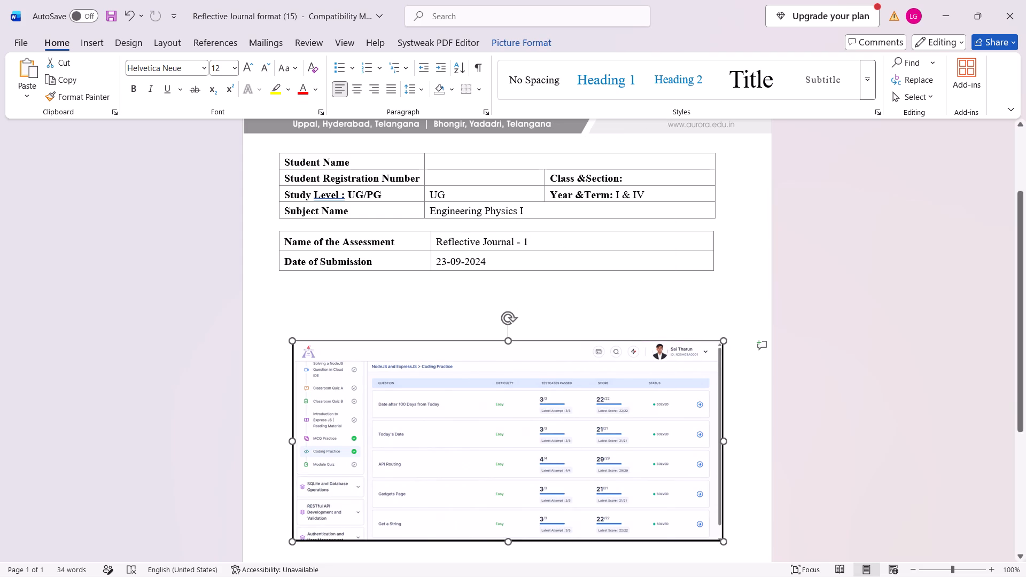
{"action": "left_click_drag", "start_coordinate": [293, 444], "coordinate": [298, 444]}
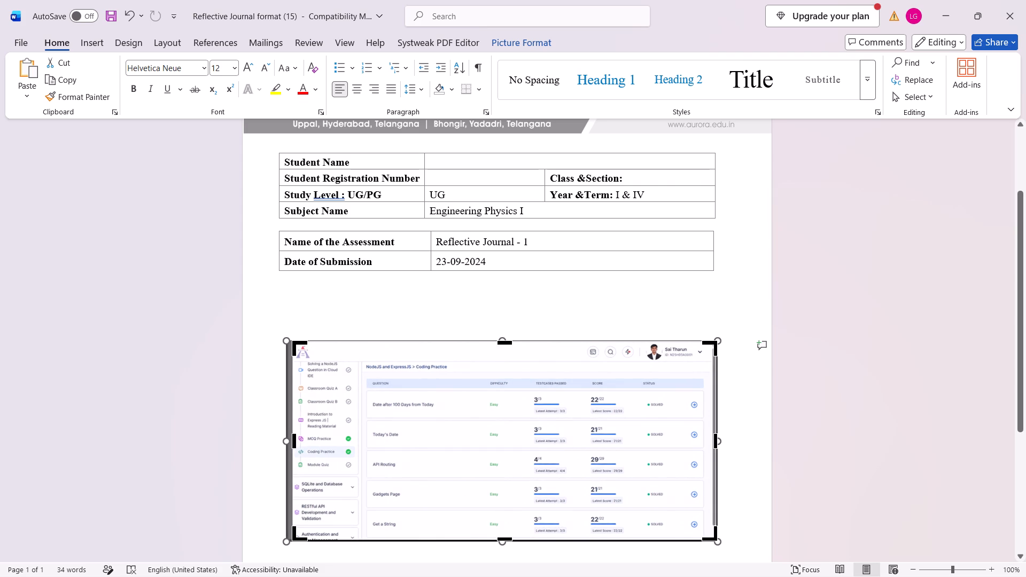
{"action": "left_click", "coordinate": [714, 443]}
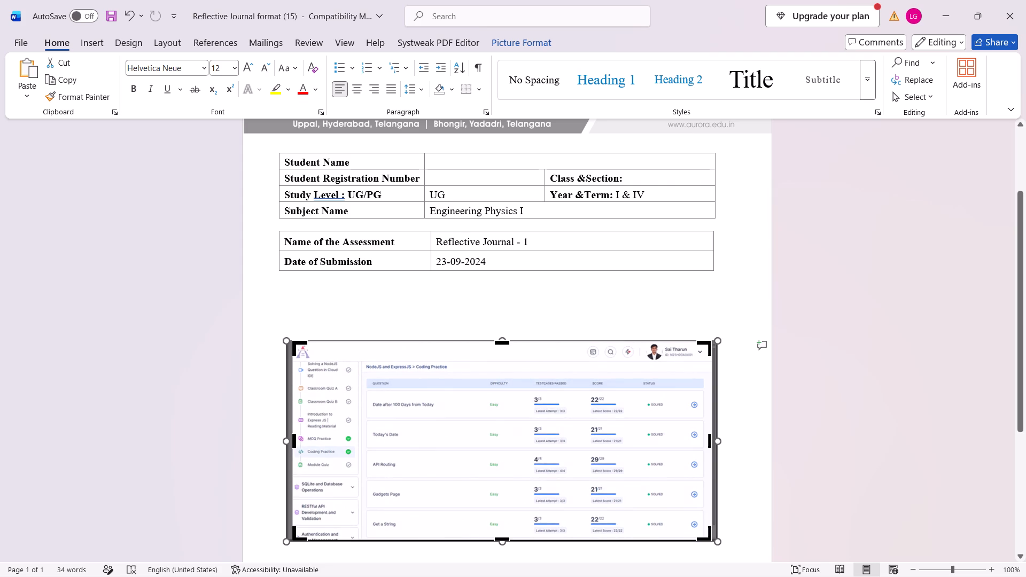
{"action": "left_click", "coordinate": [858, 442]}
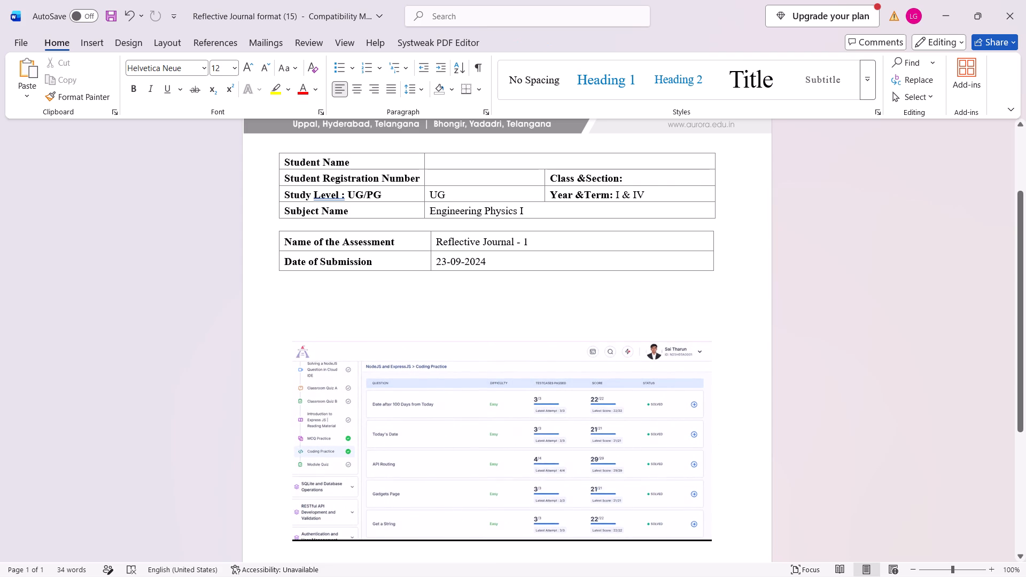
Crop the black strip off the bottom edge of the Coding Practice picture.
{"action": "left_click", "coordinate": [566, 475]}
{"action": "right_click", "coordinate": [535, 470]}
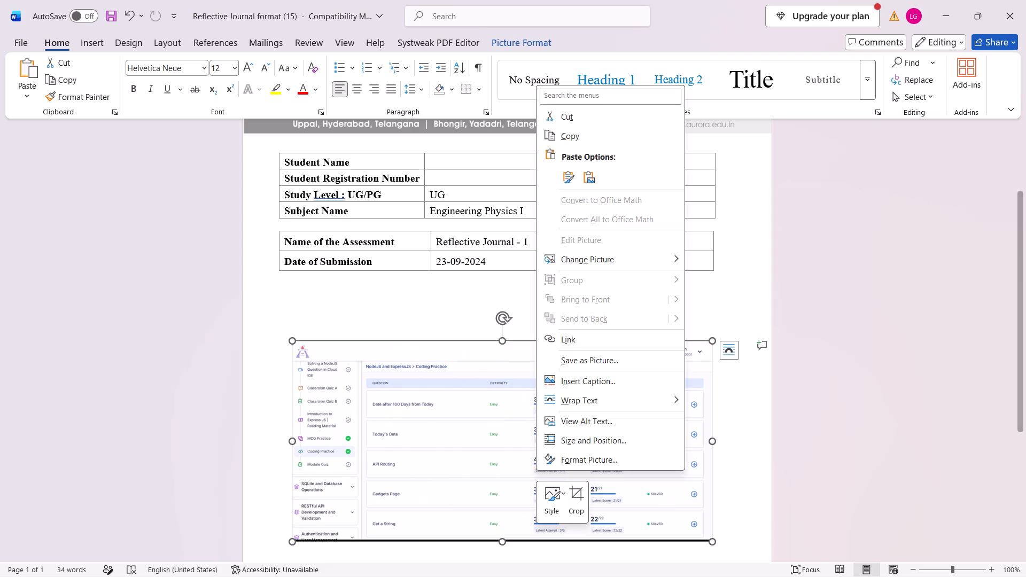
{"action": "left_click", "coordinate": [571, 506]}
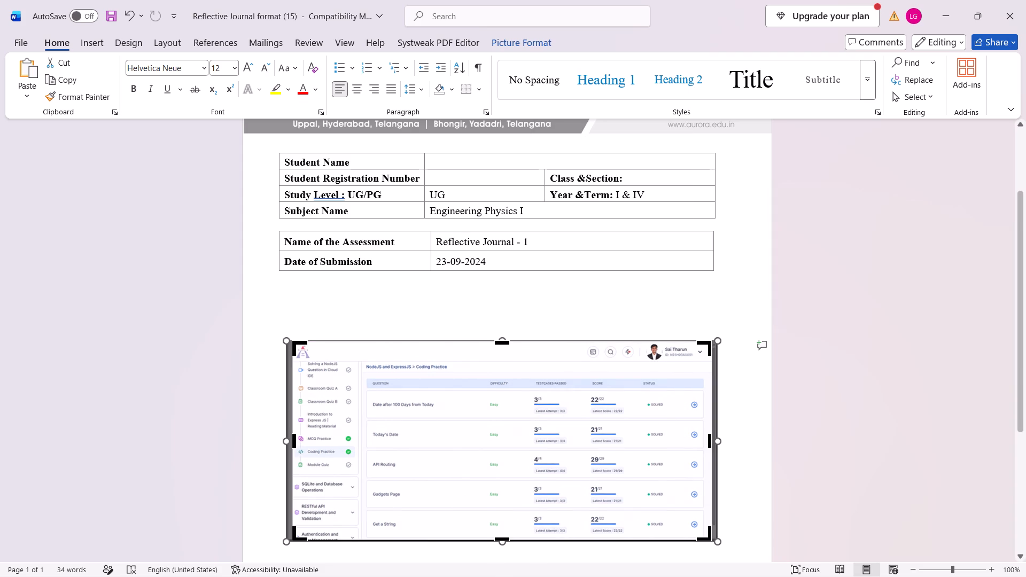
{"action": "left_click", "coordinate": [500, 538]}
{"action": "left_click", "coordinate": [829, 478]}
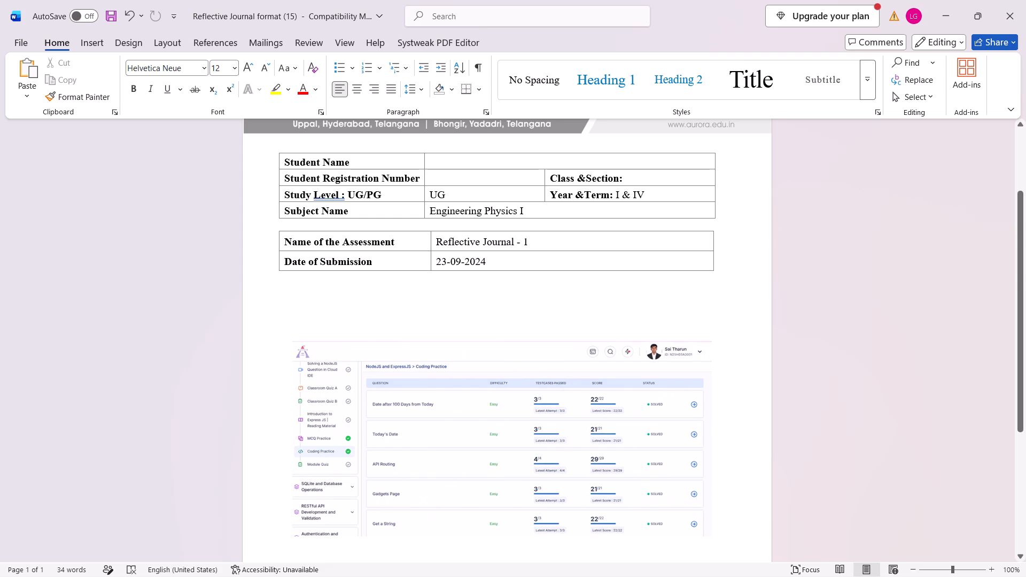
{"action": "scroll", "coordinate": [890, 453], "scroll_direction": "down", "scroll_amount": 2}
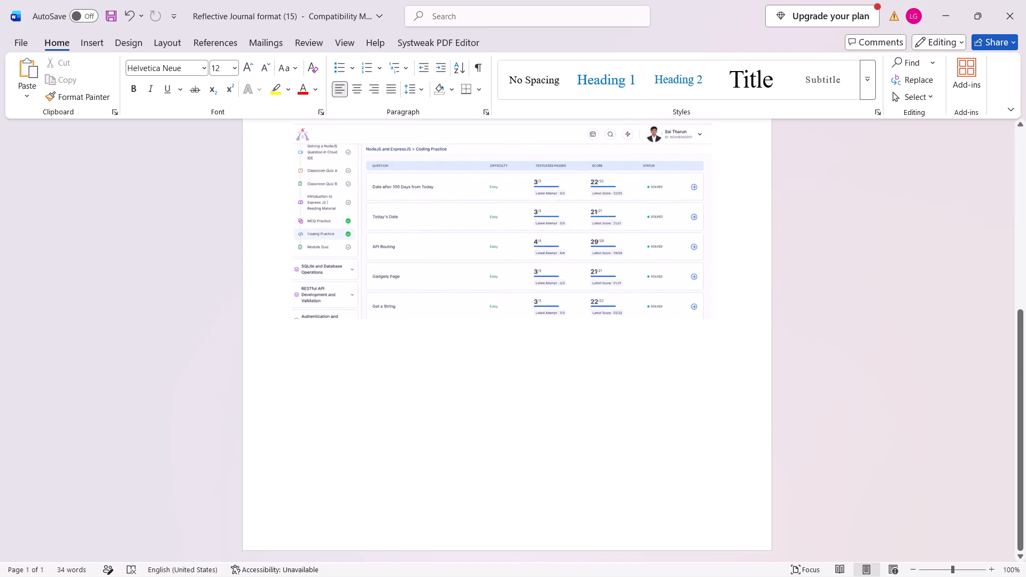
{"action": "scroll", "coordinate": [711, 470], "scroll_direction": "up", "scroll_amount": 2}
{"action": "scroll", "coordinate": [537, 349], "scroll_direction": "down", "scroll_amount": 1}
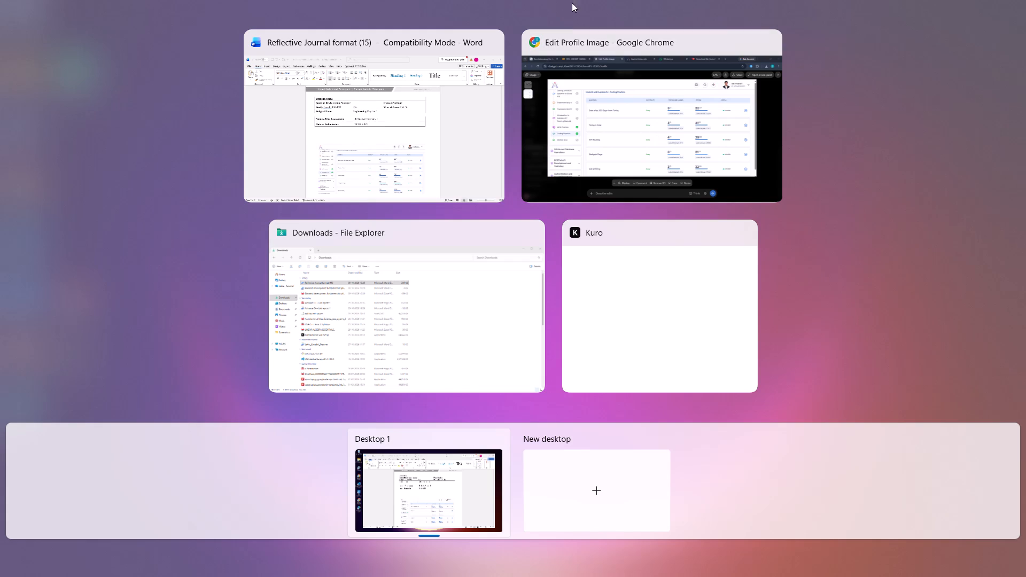
Switch to the Downloads folder and copy the file name of the Backend development fundamentals syllabus PDF without renaming it.
{"action": "left_click", "coordinate": [446, 318]}
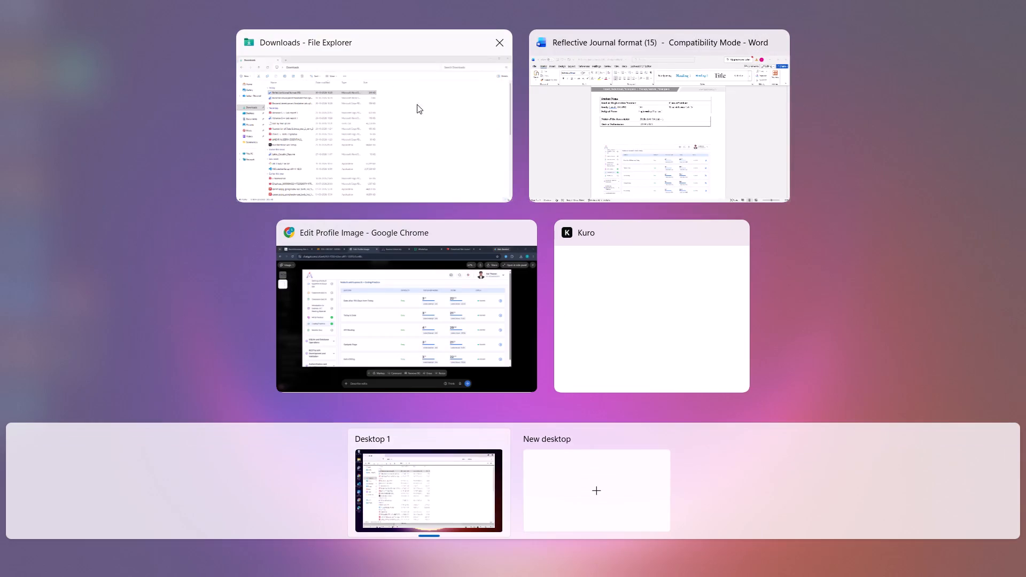
{"action": "left_click", "coordinate": [410, 75]}
{"action": "right_click", "coordinate": [215, 176]}
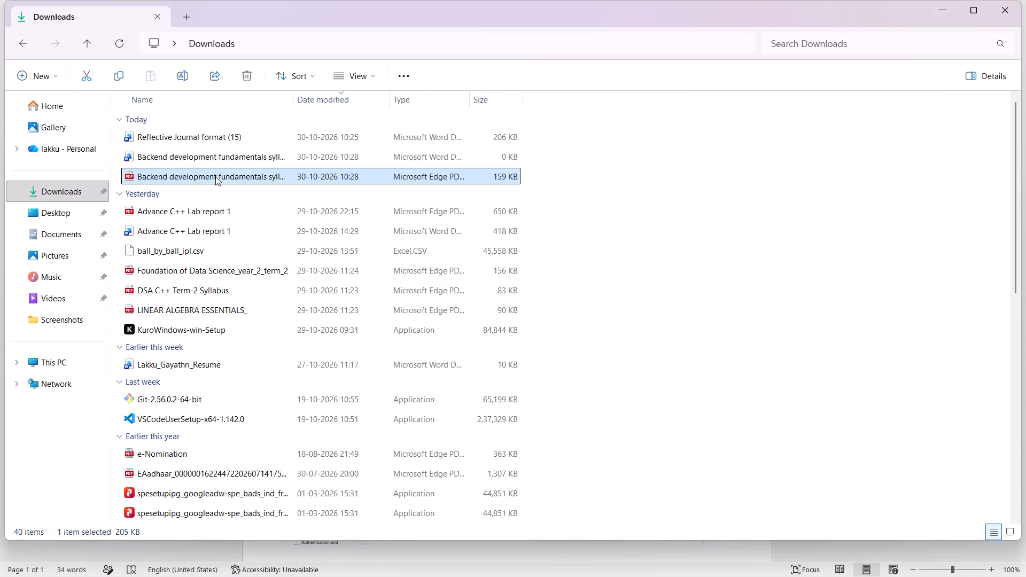
{"action": "right_click", "coordinate": [215, 176]}
{"action": "right_click", "coordinate": [215, 176]}
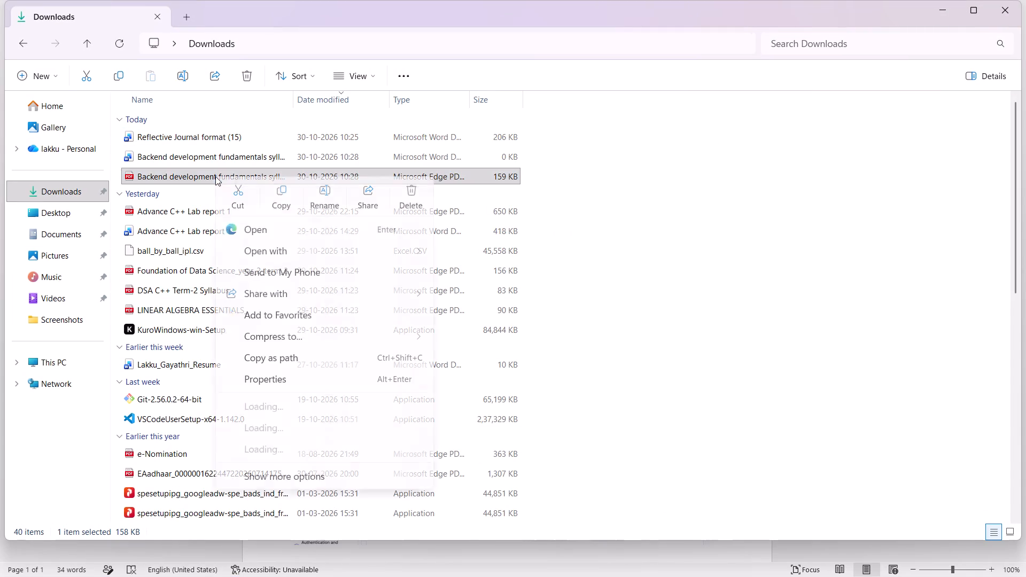
{"action": "left_click", "coordinate": [323, 200]}
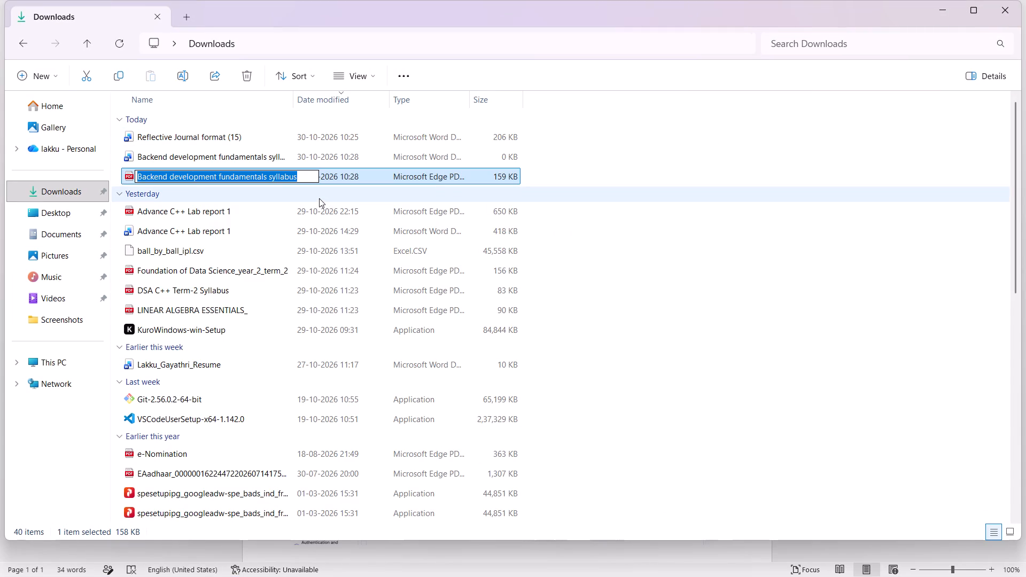
{"action": "key", "text": "ctrl+c"}
{"action": "left_click", "coordinate": [816, 287]}
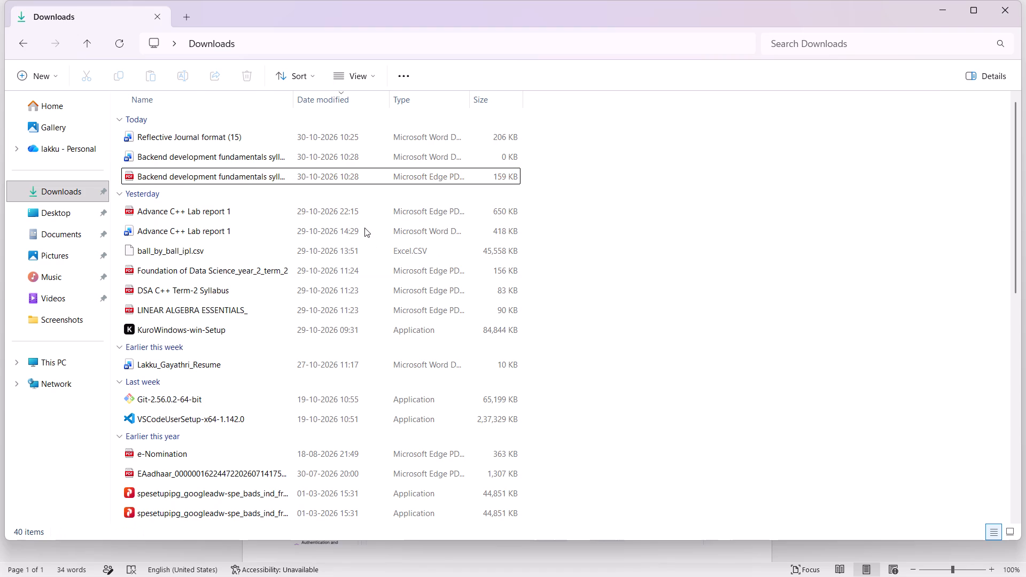
Return to the journal document and replace the Subject Name value with the copied text "Backend development fundamentals syllabus".
{"action": "left_click", "coordinate": [659, 123]}
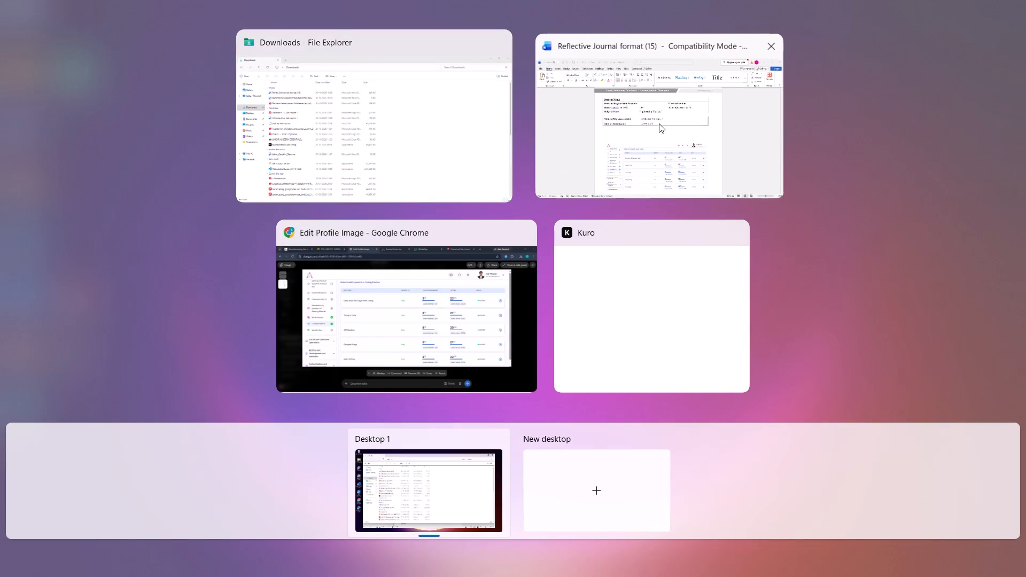
{"action": "left_click", "coordinate": [537, 215]}
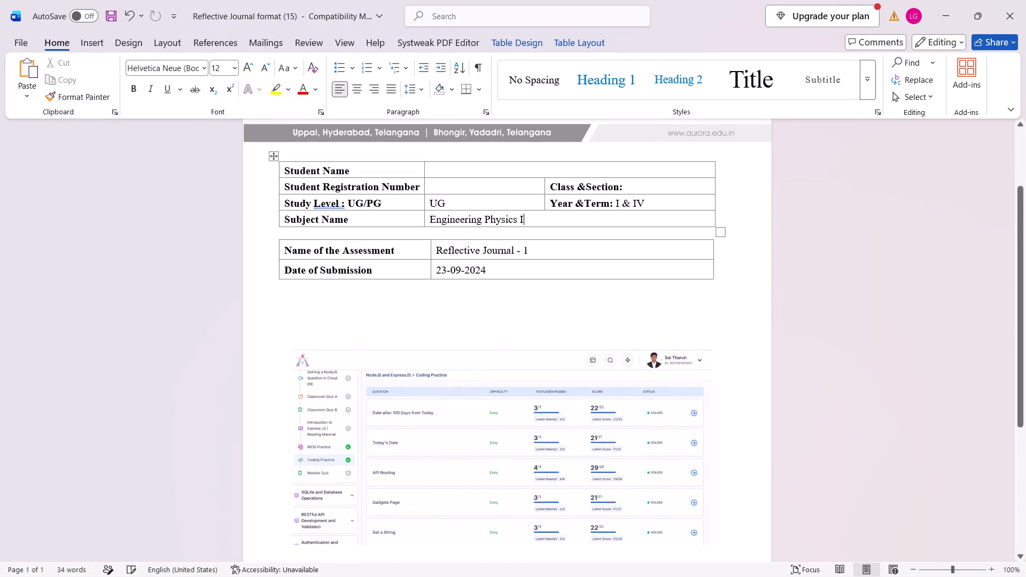
{"action": "key", "text": "ctrl+BackSpace"}
{"action": "key", "text": "ctrl+BackSpace"}
{"action": "key", "text": "ctrl+BackSpace"}
{"action": "key", "text": "ctrl+BackSpace"}
{"action": "key", "text": "ctrl+v"}
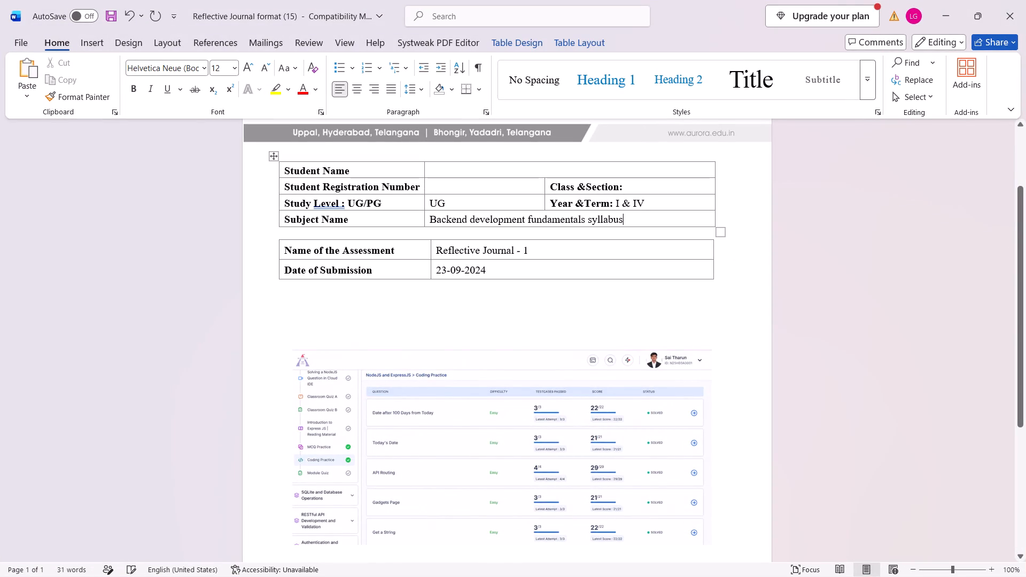
Delete "fundamentals syllabus" from the Subject Name value, keeping only "Backend development".
{"action": "key", "text": "BackSpace"}
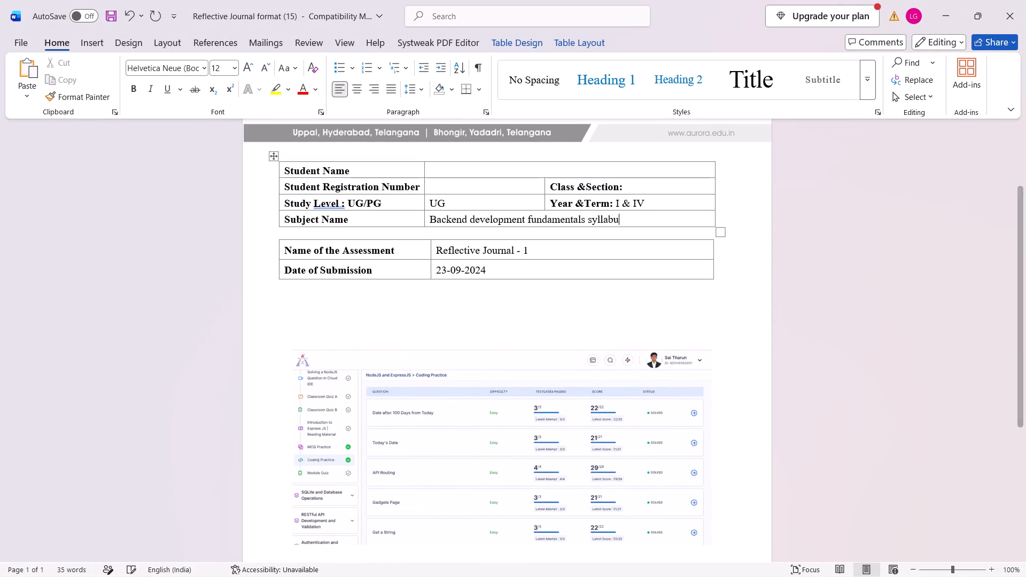
{"action": "key", "text": "BackSpace"}
{"action": "key", "text": "BackSpace"}
{"action": "key", "text": "BackSpace"}
{"action": "key", "text": "BackSpace"}
{"action": "key", "text": "BackSpace"}
{"action": "key", "text": "BackSpace"}
{"action": "key", "text": "BackSpace"}
{"action": "key", "text": "BackSpace"}
{"action": "key", "text": "BackSpace"}
{"action": "key", "text": "BackSpace"}
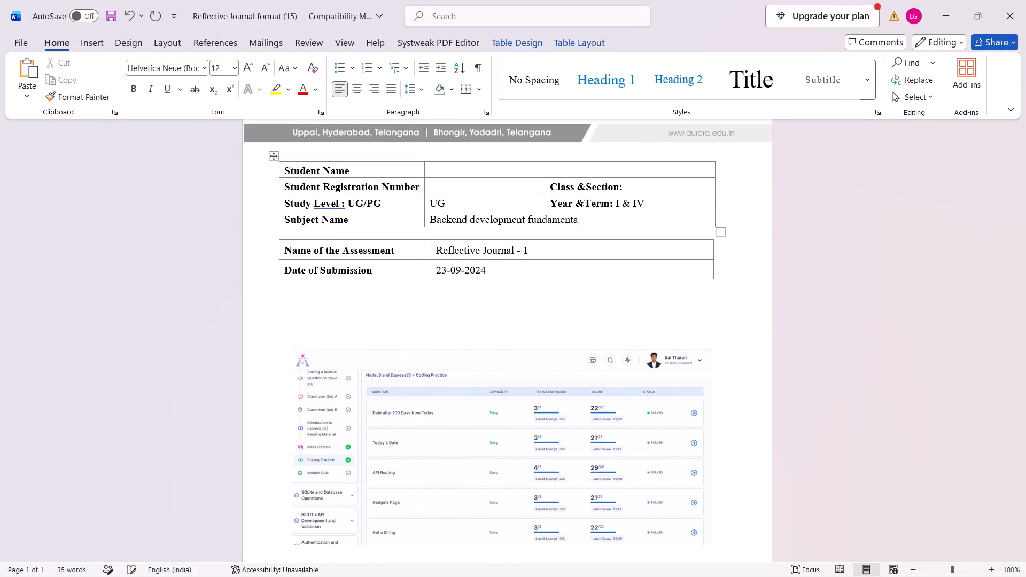
{"action": "key", "text": "BackSpace"}
{"action": "key", "text": "ctrl+BackSpace"}
{"action": "key", "text": "ctrl+Left"}
Insert "Introduction" before "Backend development" in the Subject Name value.
{"action": "key", "text": "ctrl+Left"}
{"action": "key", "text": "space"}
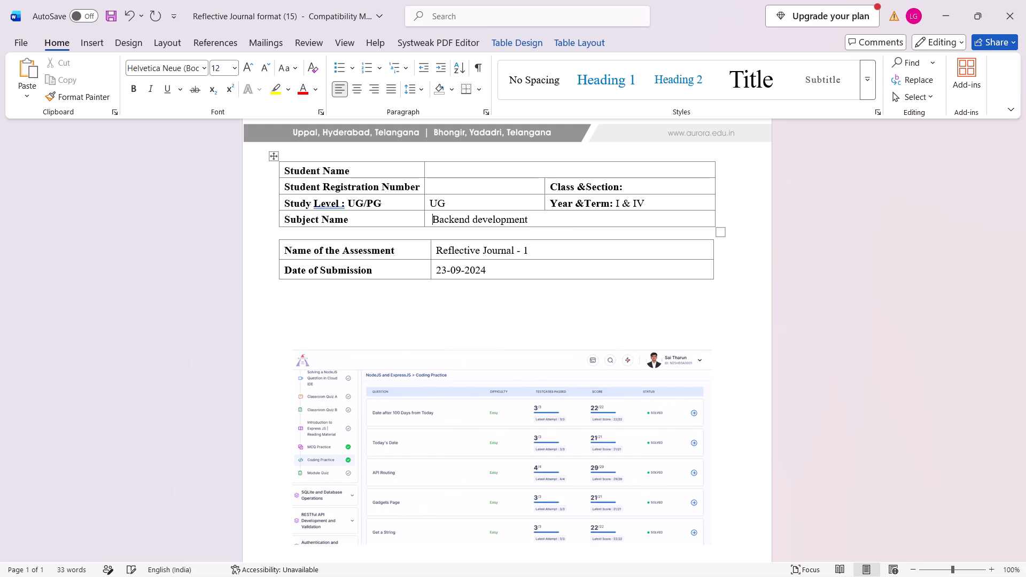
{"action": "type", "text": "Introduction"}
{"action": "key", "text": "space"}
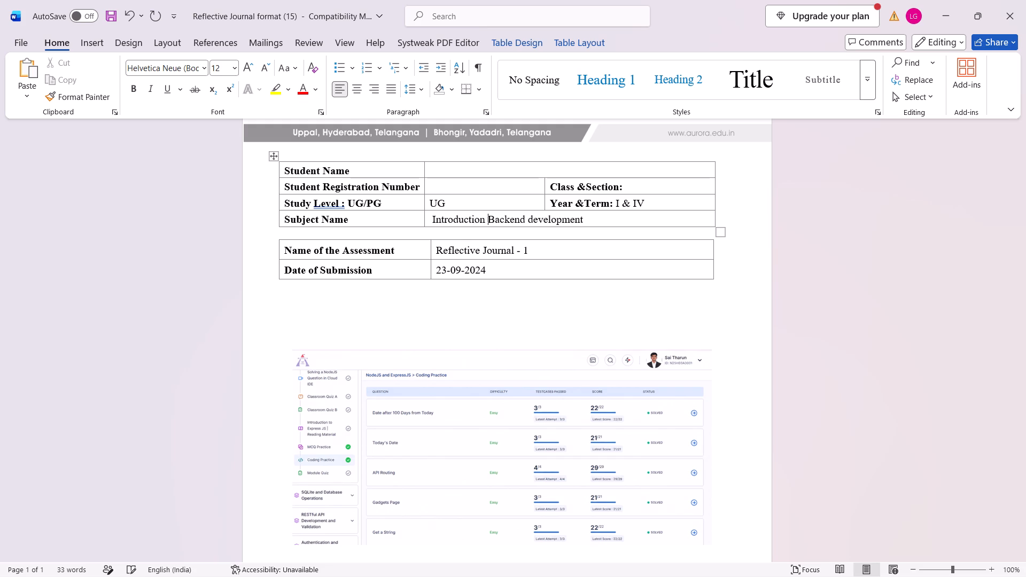
Fill in the student's name and registration number in the empty cells of the student details table.
{"action": "left_click", "coordinate": [544, 165]}
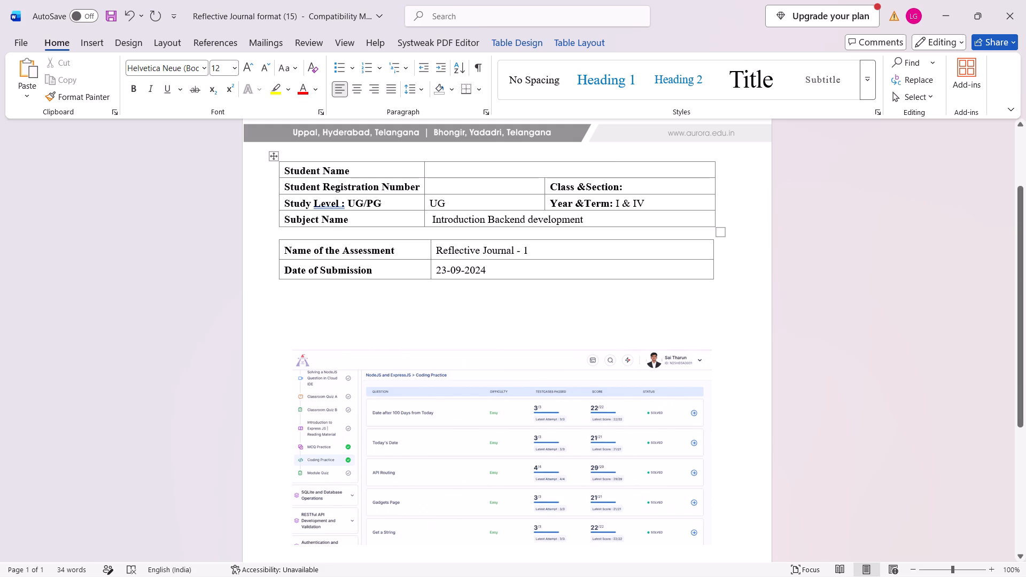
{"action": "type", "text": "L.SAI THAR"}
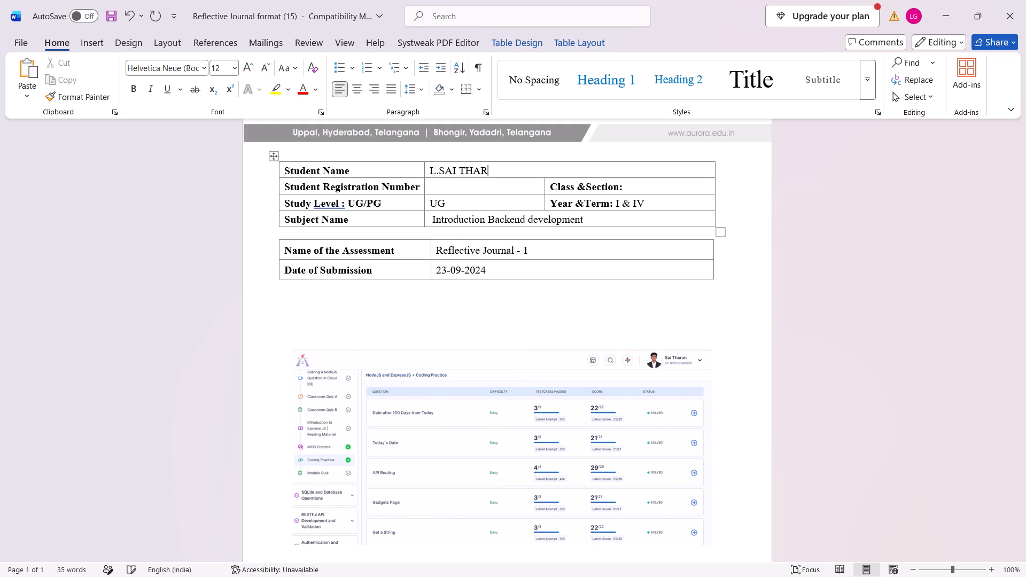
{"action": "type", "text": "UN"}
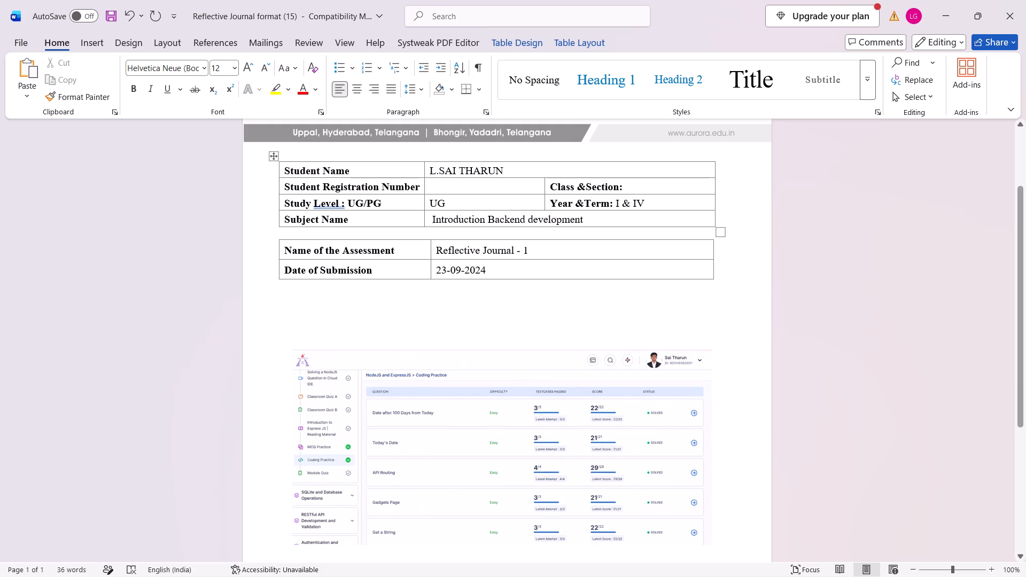
{"action": "left_click", "coordinate": [488, 185]}
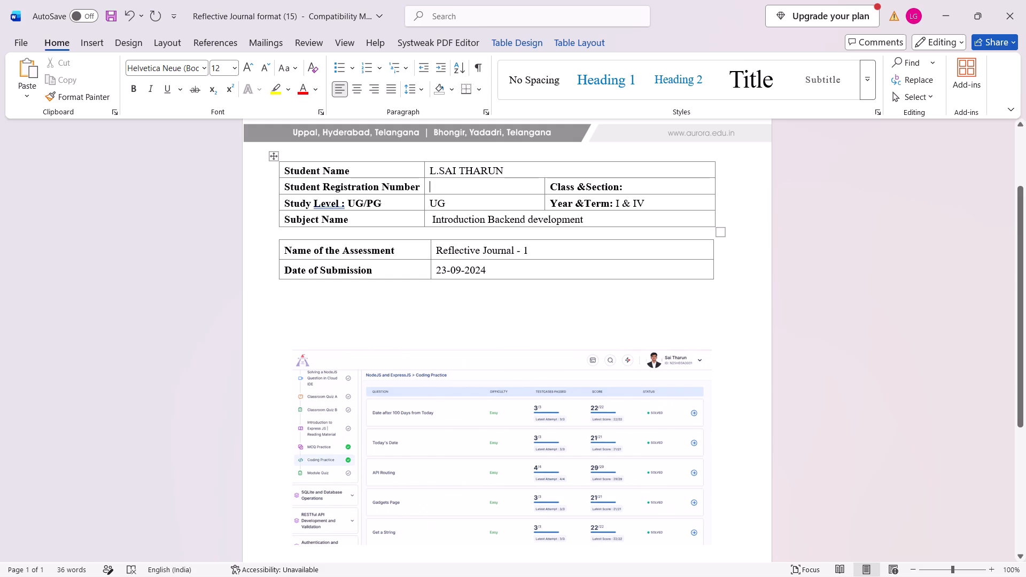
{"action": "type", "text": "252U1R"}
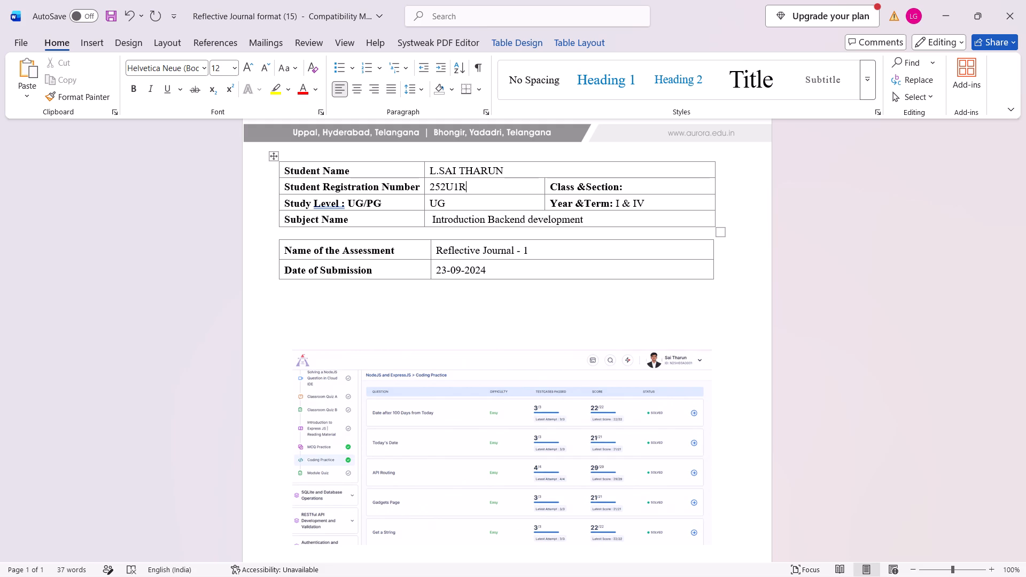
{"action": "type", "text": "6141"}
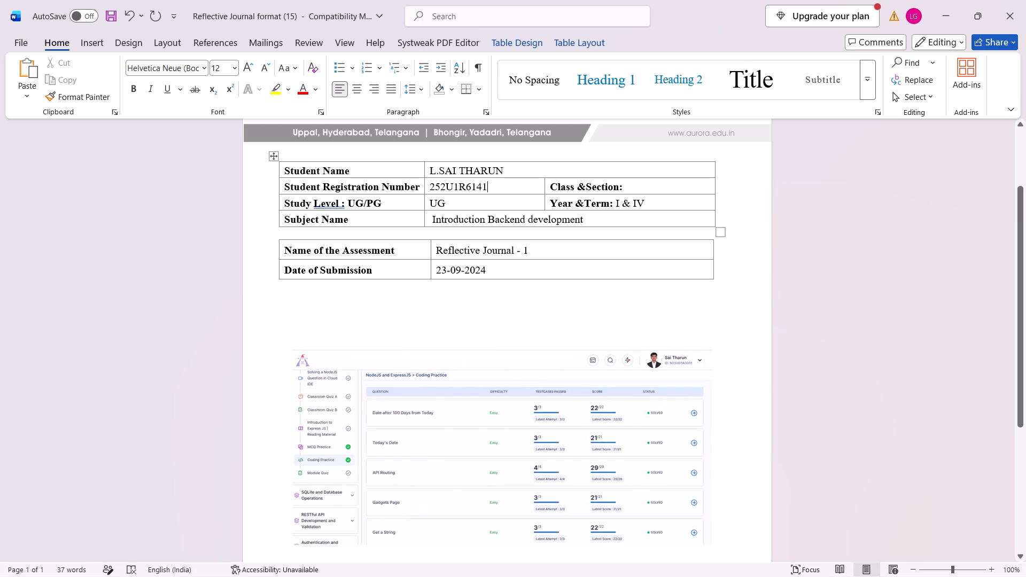
Add "208 & 2C" after the Class & Section label in the student details table.
{"action": "left_click", "coordinate": [631, 184]}
{"action": "key", "text": "Clear"}
{"action": "key", "text": "BackSpace"}
{"action": "key", "text": "Down"}
{"action": "key", "text": "Insert"}
{"action": "key", "text": "Up"}
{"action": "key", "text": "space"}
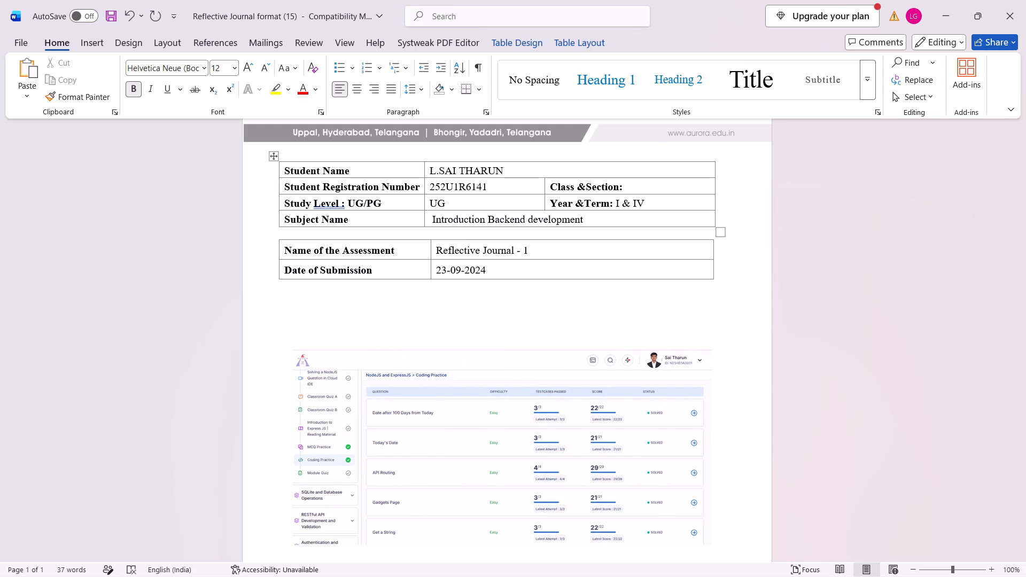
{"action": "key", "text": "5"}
{"action": "key", "text": "BackSpace"}
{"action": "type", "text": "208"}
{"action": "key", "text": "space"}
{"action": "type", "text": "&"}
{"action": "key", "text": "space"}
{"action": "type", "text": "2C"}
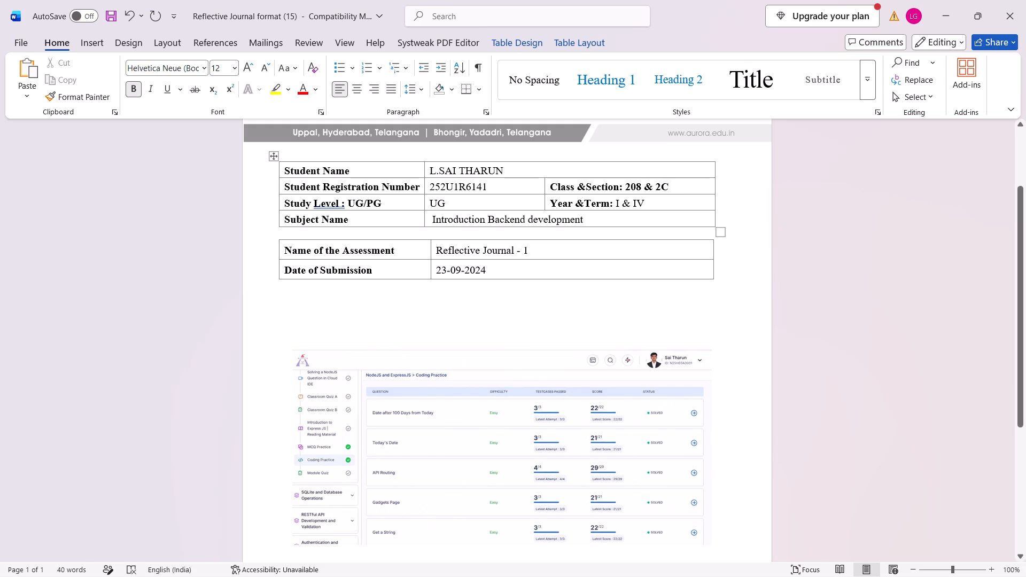
Change the Year & Term value in the student details table to "II& II".
{"action": "left_click", "coordinate": [648, 202]}
{"action": "key", "text": "BackSpace"}
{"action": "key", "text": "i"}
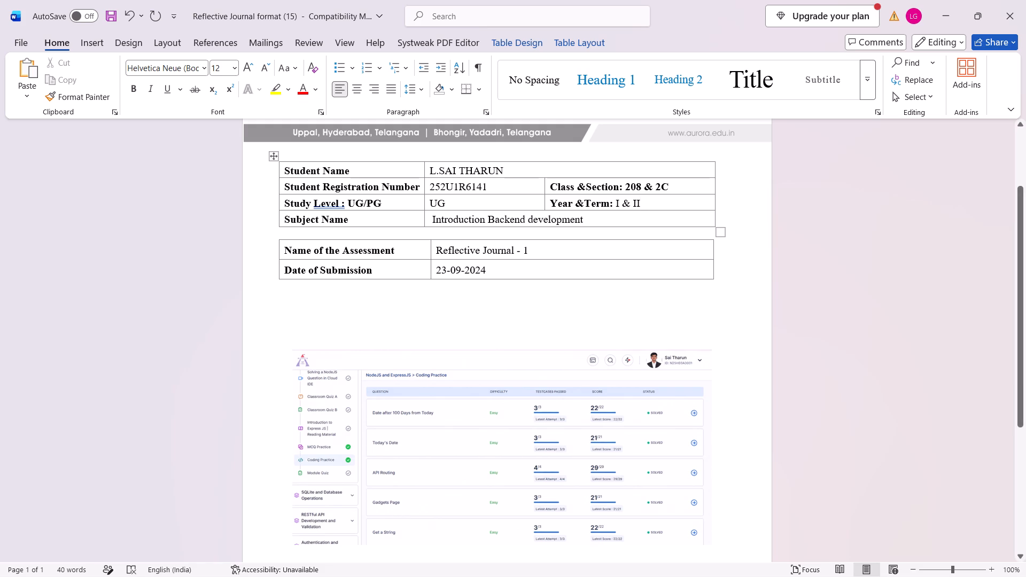
{"action": "left_click", "coordinate": [621, 205]}
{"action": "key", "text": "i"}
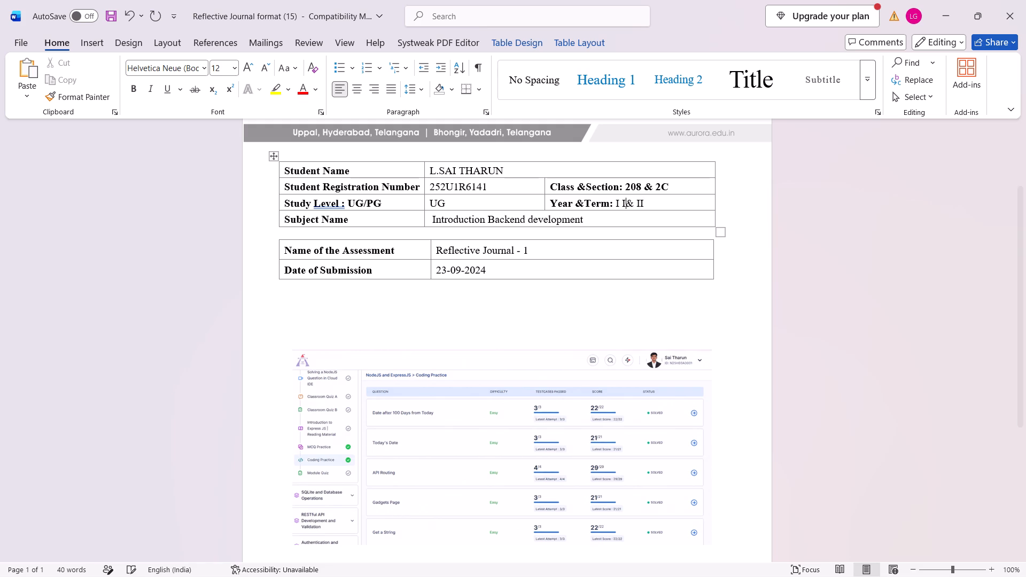
{"action": "key", "text": "Left"}
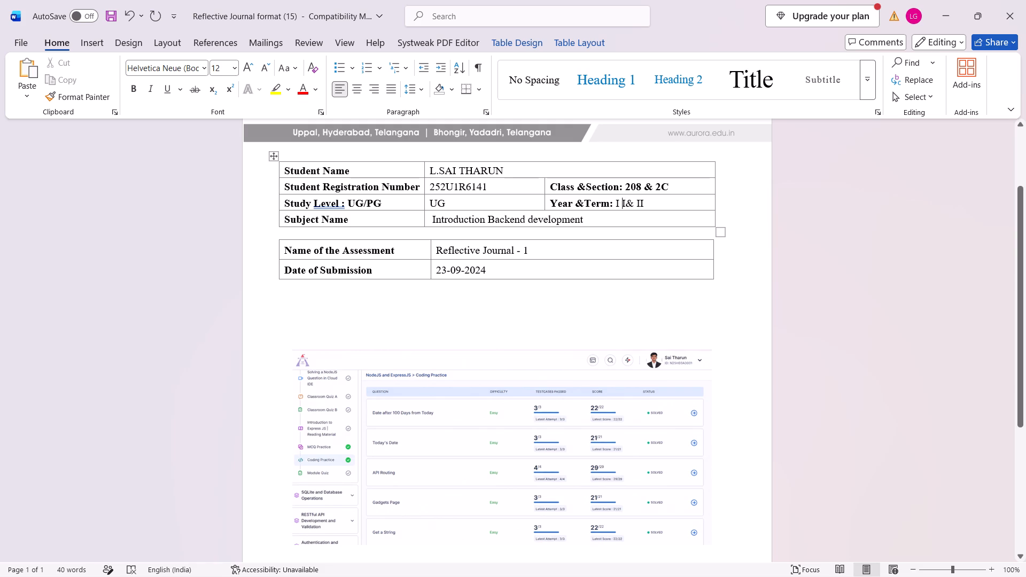
{"action": "key", "text": "BackSpace"}
{"action": "left_click", "coordinate": [843, 229]}
Replace the Name of the Assessment value with "LAB REPORT -1".
{"action": "left_click", "coordinate": [539, 255]}
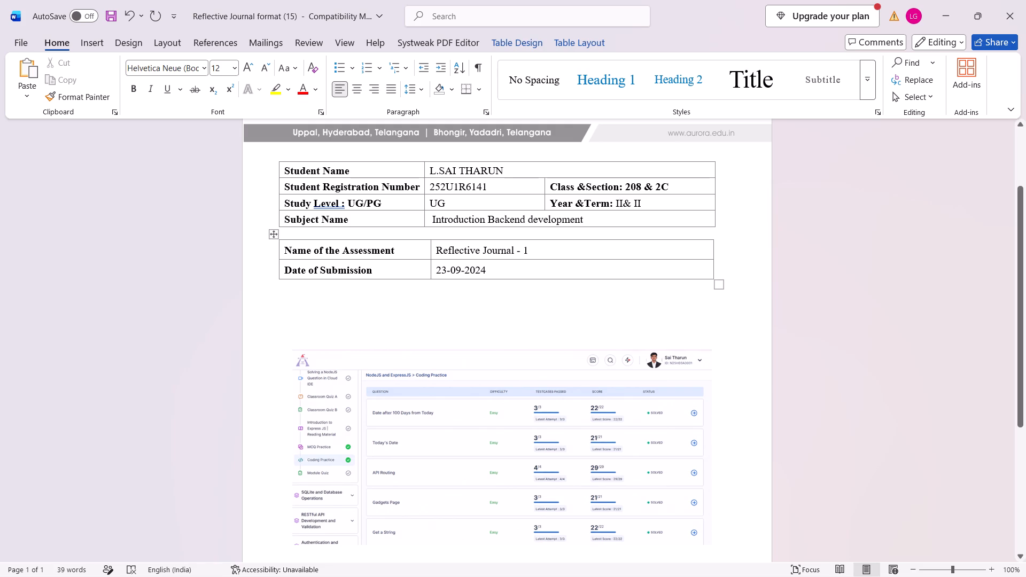
{"action": "key", "text": "ctrl+BackSpace"}
{"action": "key", "text": "ctrl+BackSpace"}
{"action": "key", "text": "ctrl+BackSpace"}
{"action": "key", "text": "ctrl+BackSpace"}
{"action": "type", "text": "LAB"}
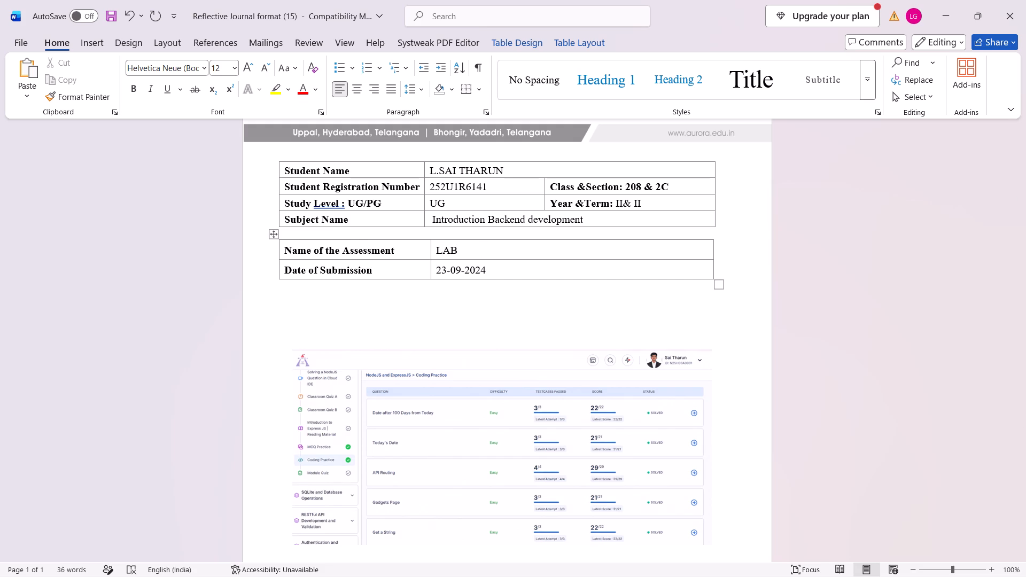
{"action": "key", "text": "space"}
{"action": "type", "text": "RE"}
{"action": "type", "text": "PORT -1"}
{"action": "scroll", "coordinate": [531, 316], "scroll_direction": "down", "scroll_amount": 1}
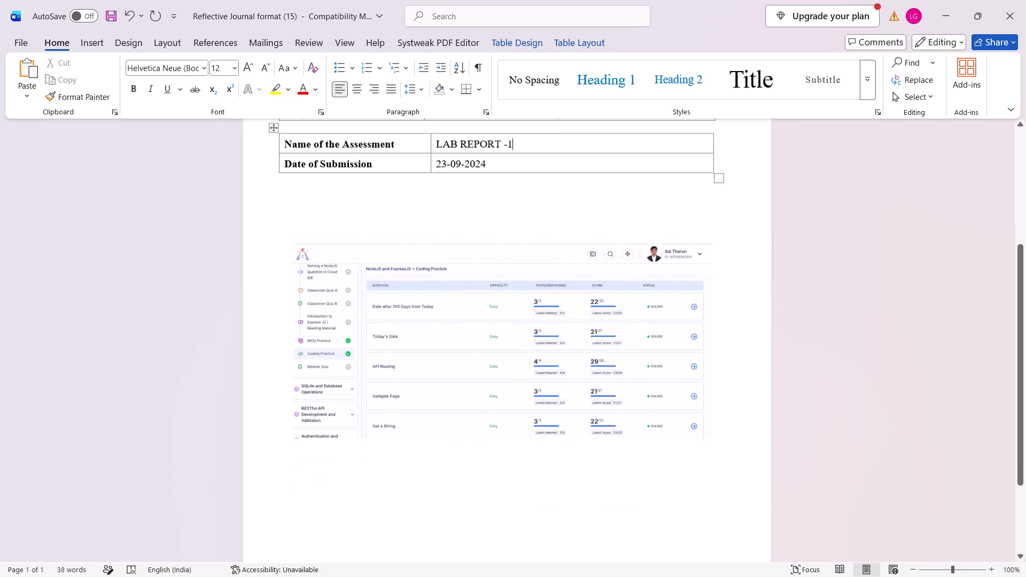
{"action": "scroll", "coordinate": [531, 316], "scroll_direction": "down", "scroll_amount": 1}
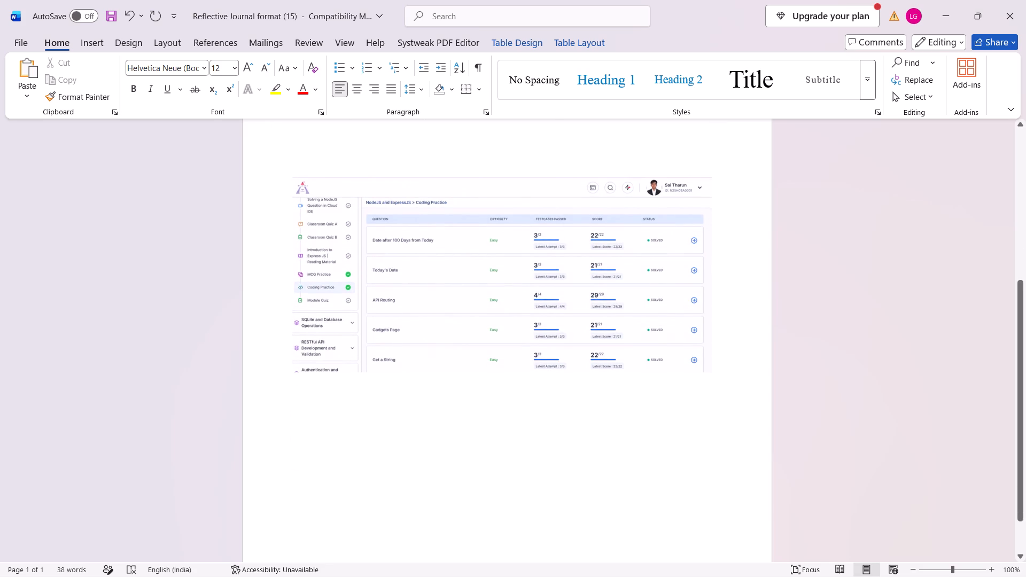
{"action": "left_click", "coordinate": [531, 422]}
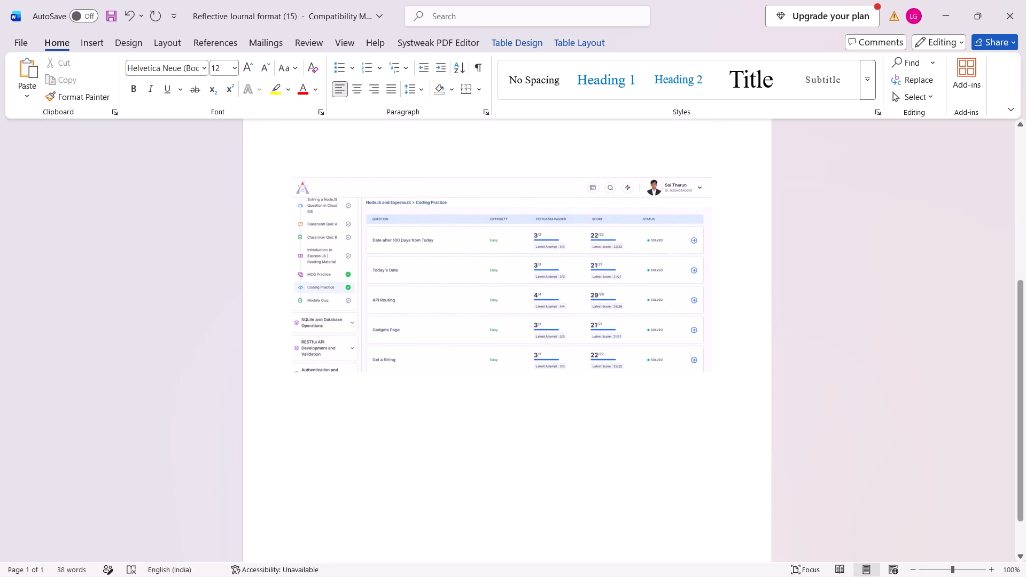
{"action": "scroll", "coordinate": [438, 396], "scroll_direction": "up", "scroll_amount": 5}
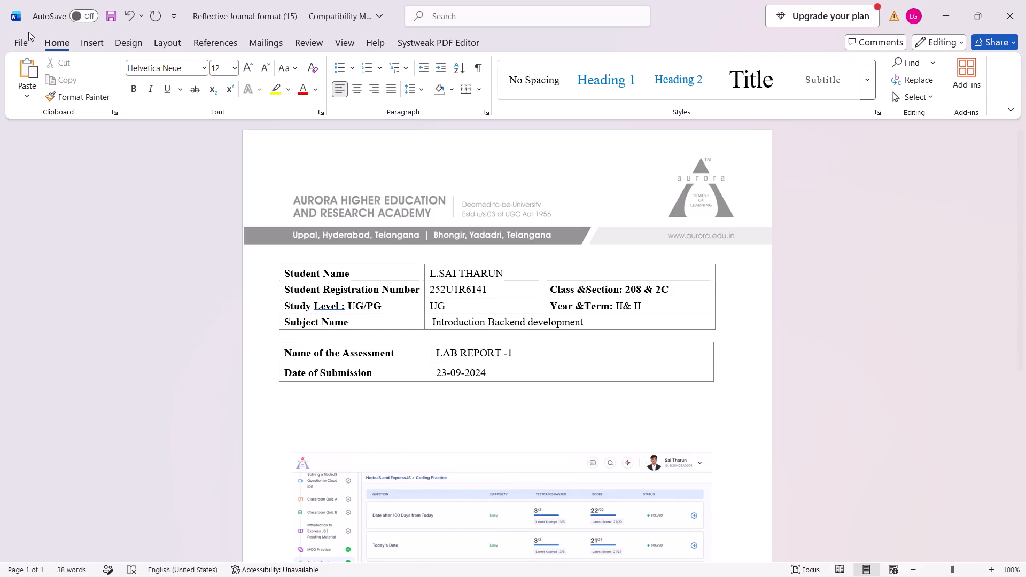
Start saving a copy of the document in the Downloads folder and clear the suggested file name.
{"action": "left_click", "coordinate": [26, 35]}
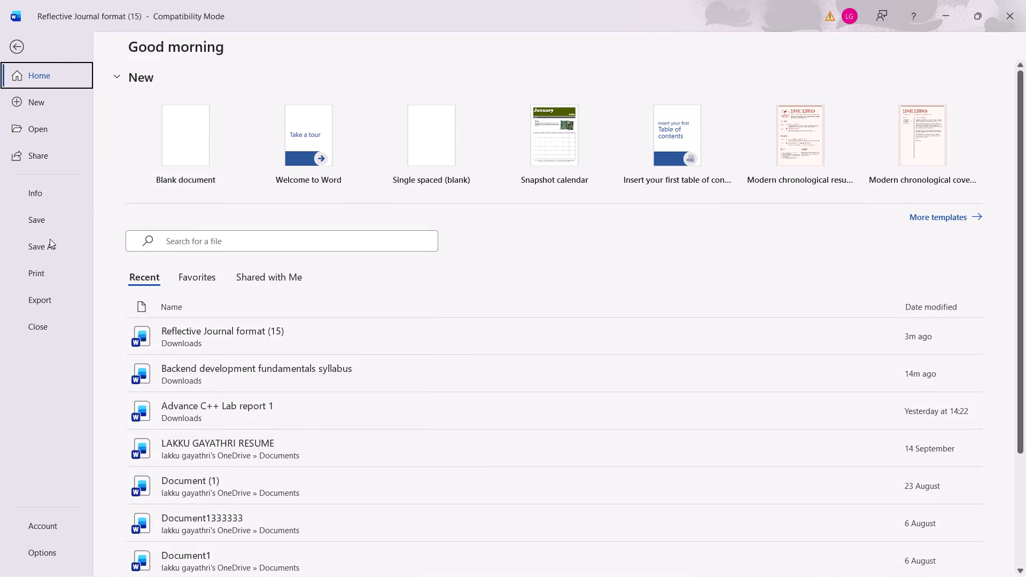
{"action": "left_click", "coordinate": [50, 239]}
{"action": "left_click", "coordinate": [212, 297]}
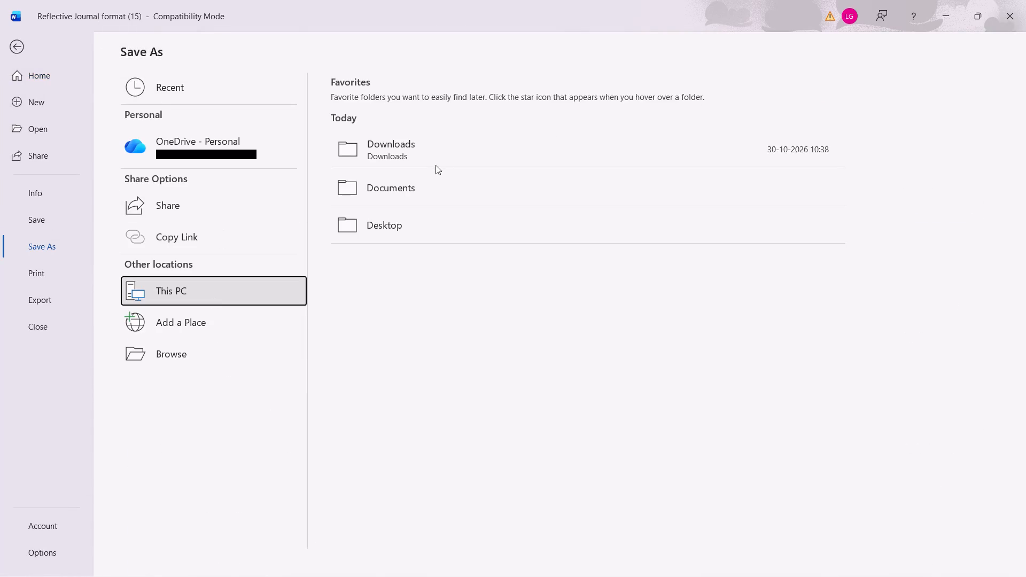
{"action": "left_click", "coordinate": [436, 155]}
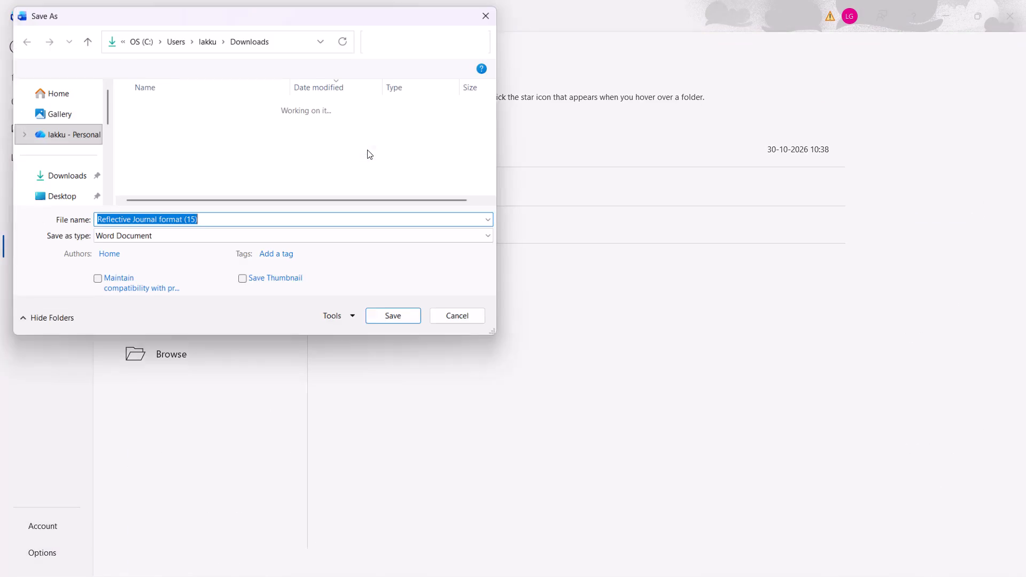
{"action": "key", "text": "BackSpace"}
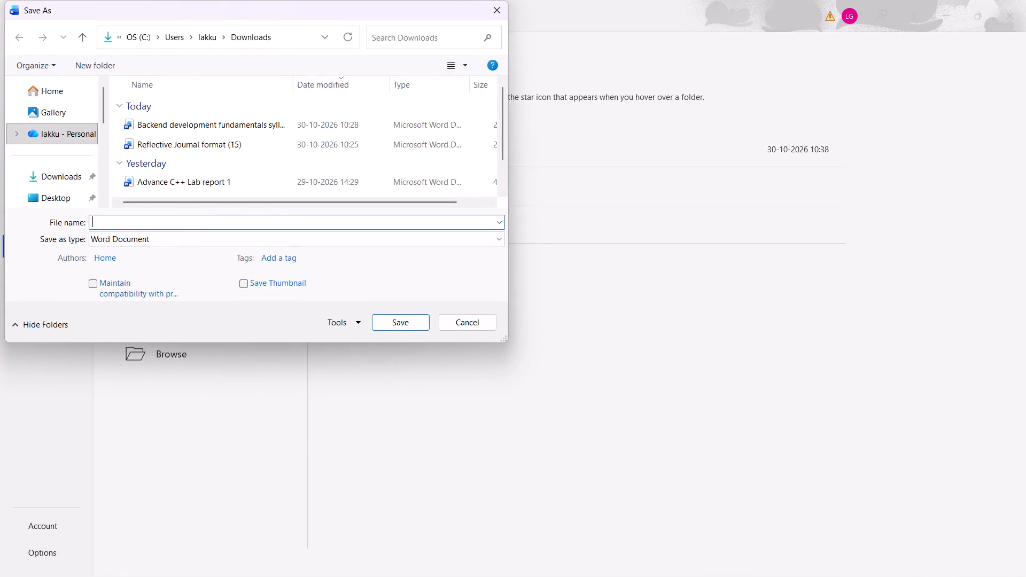
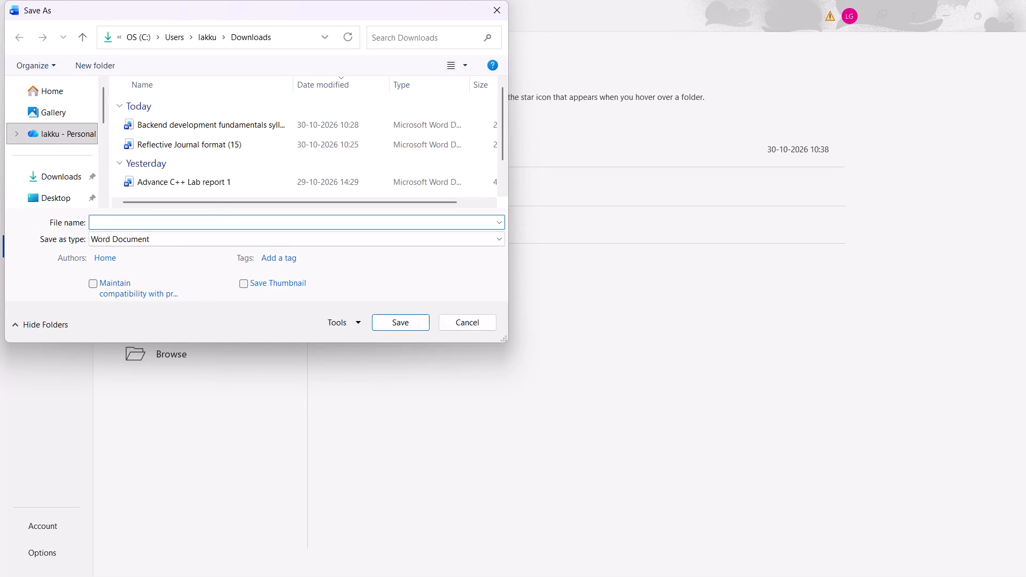
Save the copy as backend-lab-1 in Downloads, accepting the newest-format upgrade with its notice turned off for the future, and close the document.
{"action": "key", "text": "i"}
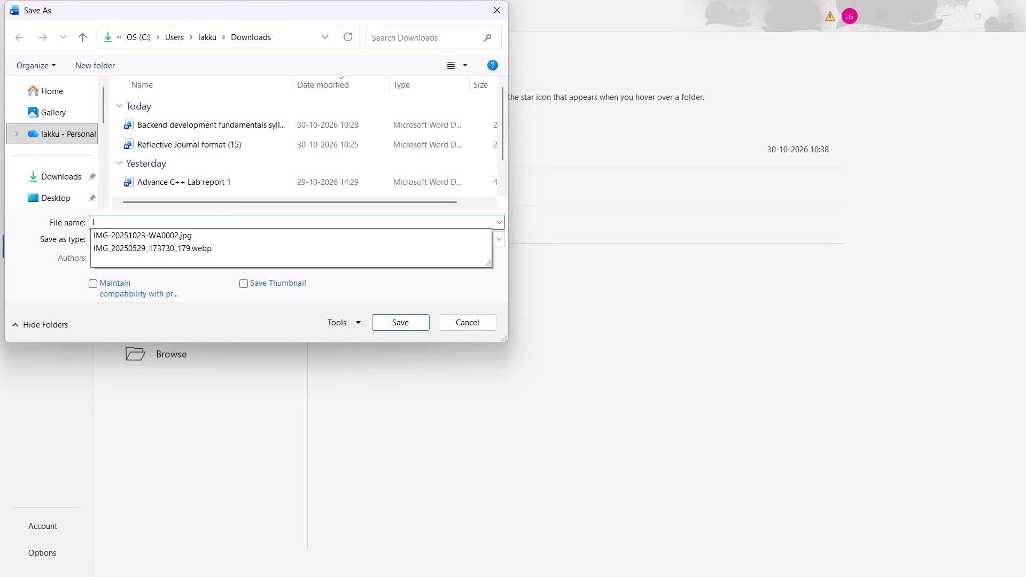
{"action": "key", "text": "BackSpace"}
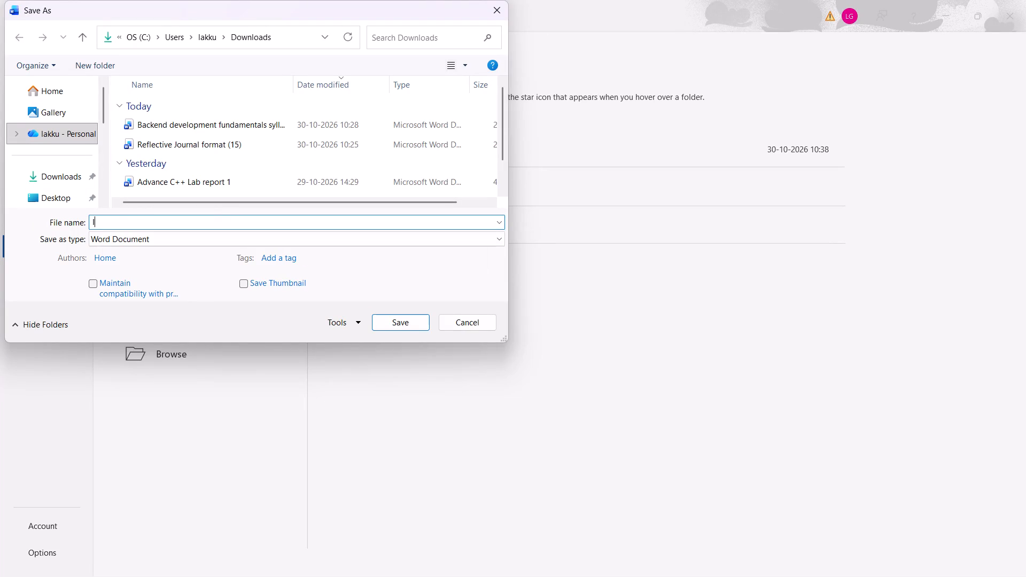
{"action": "type", "text": "BAC"}
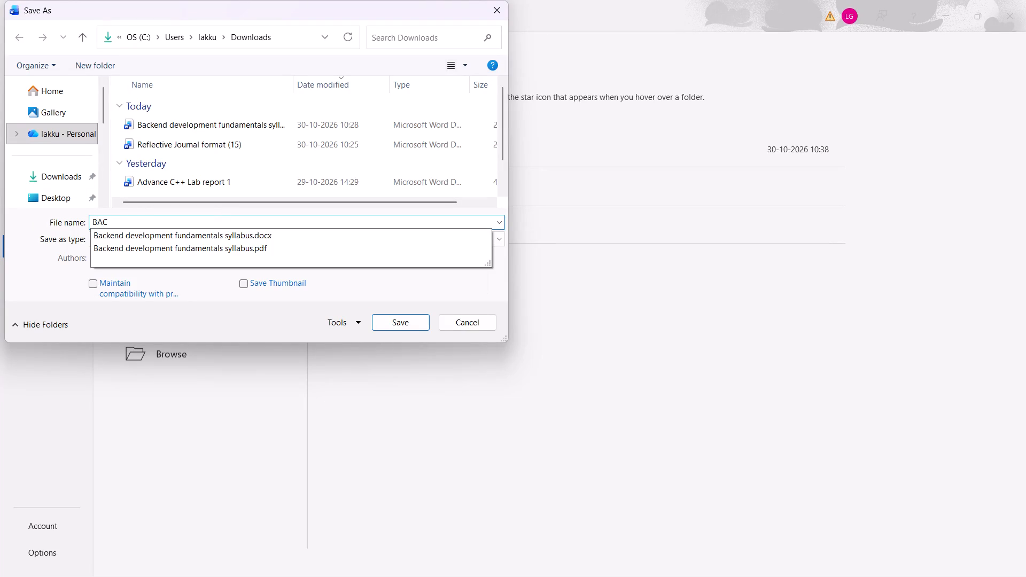
{"action": "key", "text": "BackSpace"}
{"action": "key", "text": "BackSpace"}
{"action": "key", "text": "BackSpace"}
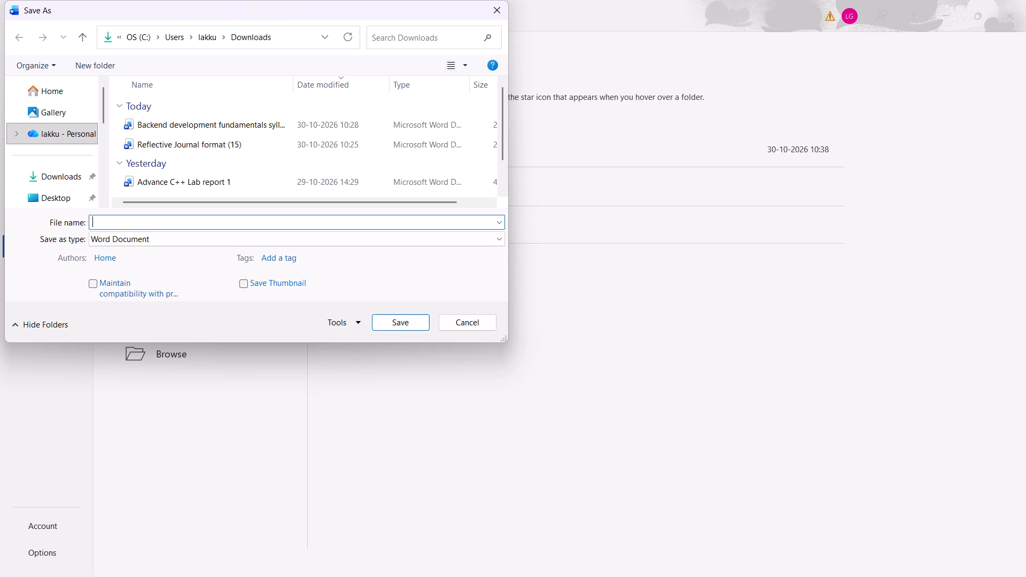
{"action": "type", "text": "ba"}
{"action": "type", "text": "ck"}
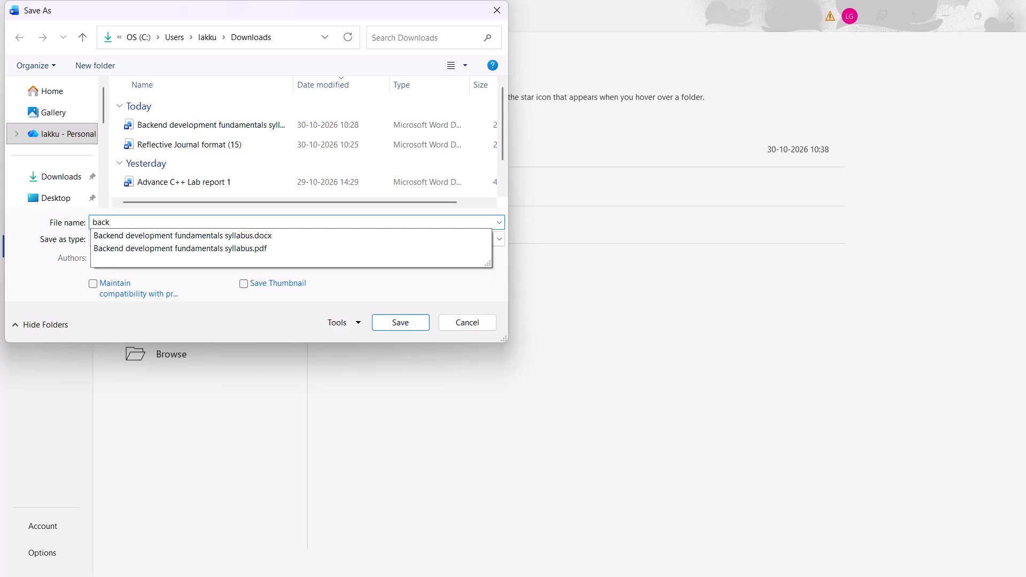
{"action": "type", "text": "end"}
{"action": "type", "text": "-lab-1"}
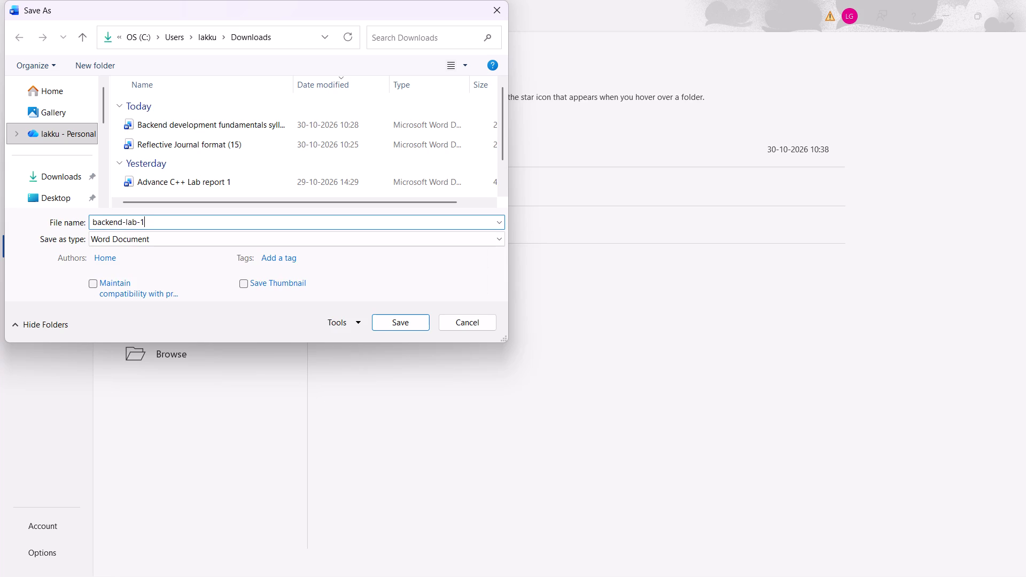
{"action": "left_click", "coordinate": [398, 326]}
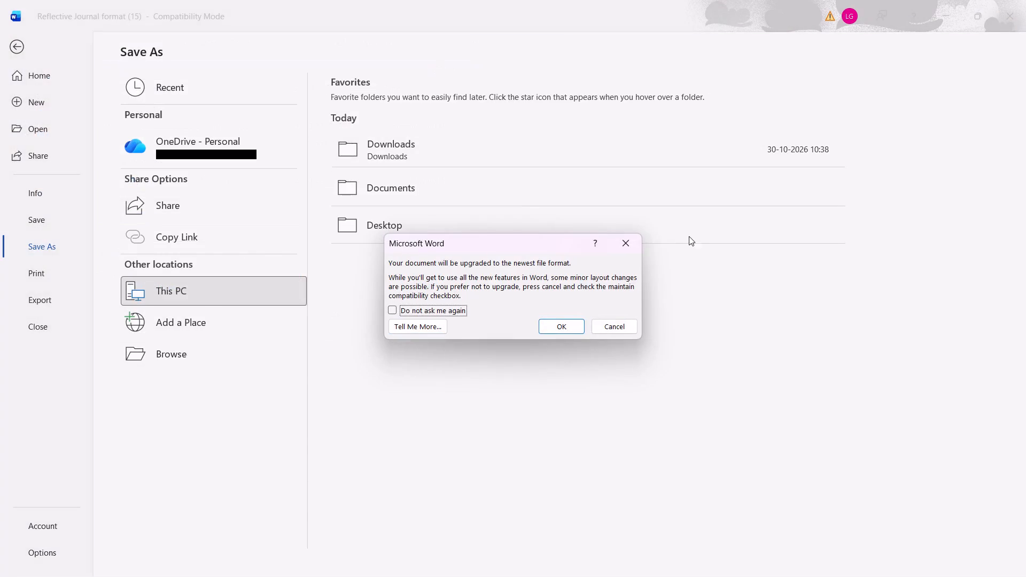
{"action": "left_click", "coordinate": [428, 308]}
{"action": "left_click", "coordinate": [549, 318]}
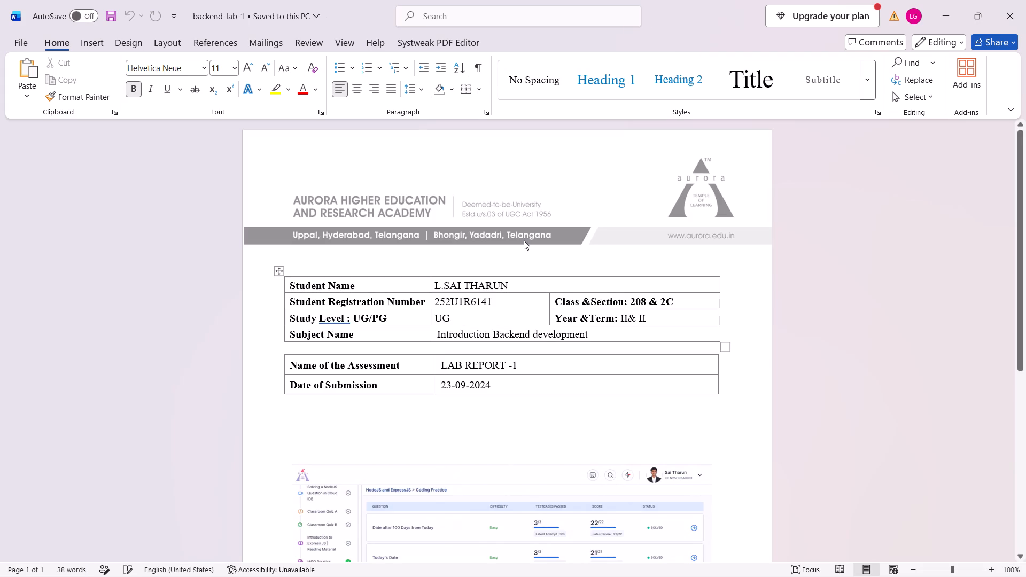
{"action": "left_click", "coordinate": [1024, 4]}
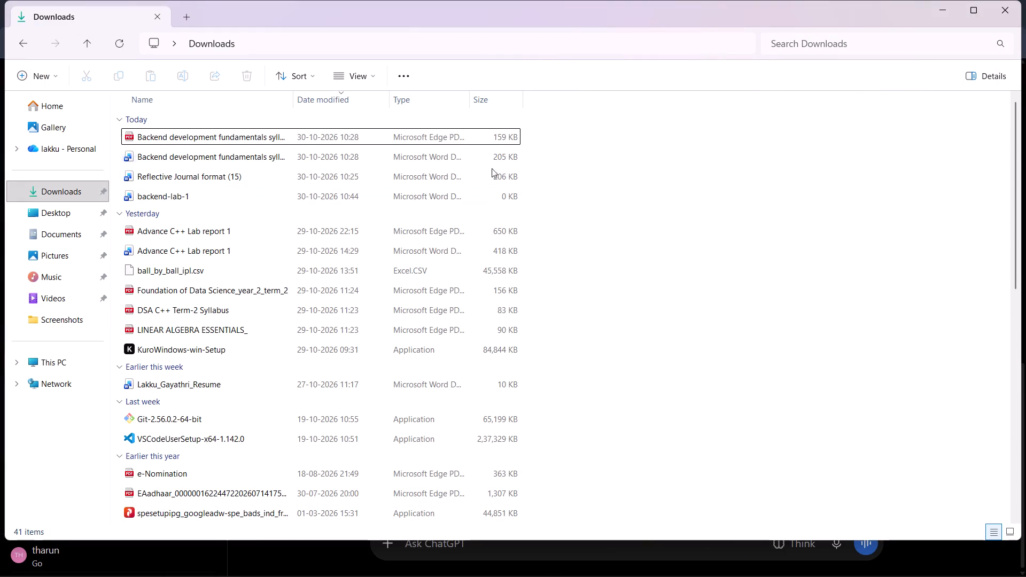
Switch to Chrome and upload backend-lab-1 from Downloads to iLovePDF's Word to PDF converter.
{"action": "left_click", "coordinate": [944, 8]}
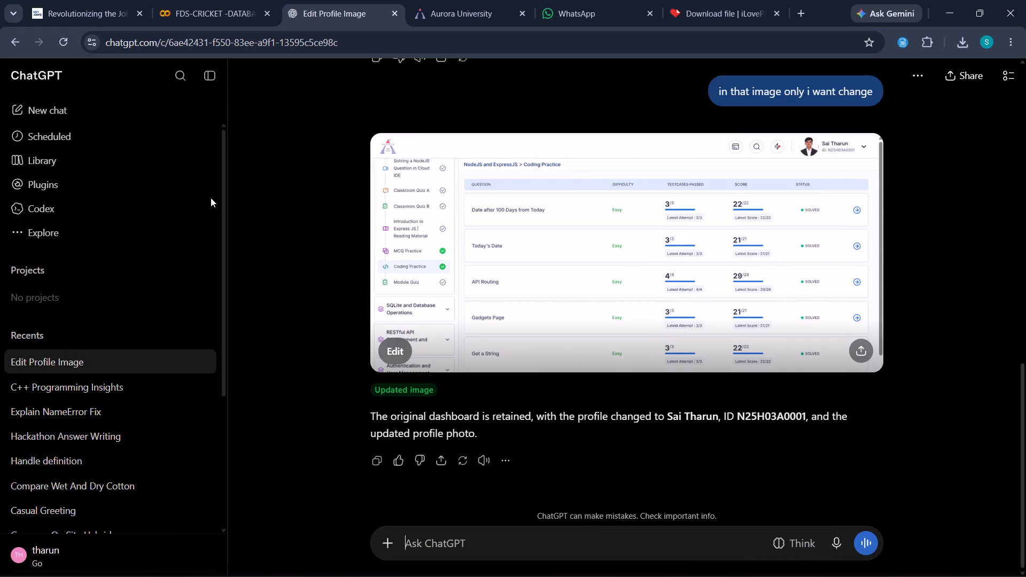
{"action": "left_click", "coordinate": [706, 4]}
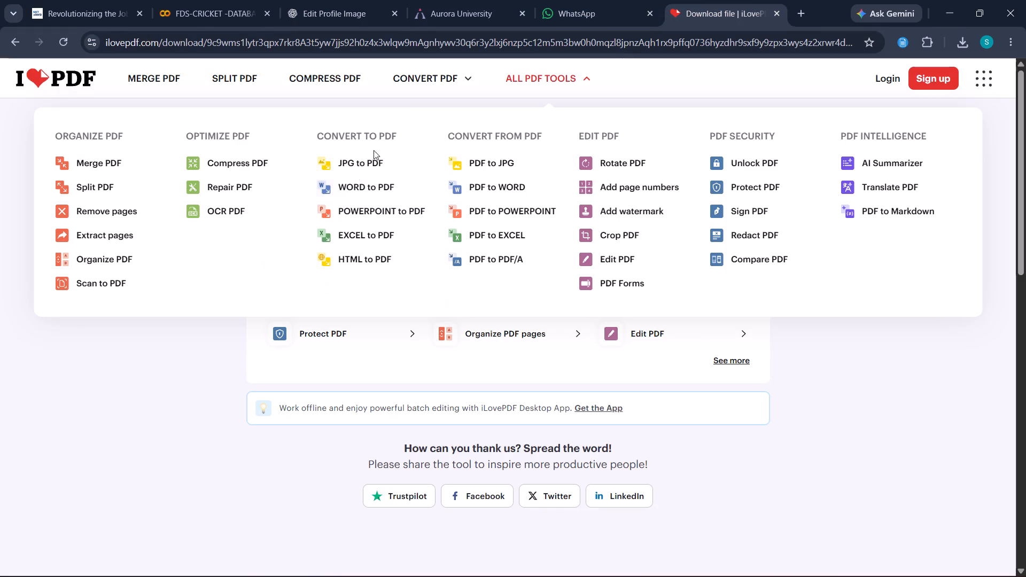
{"action": "left_click", "coordinate": [368, 192]}
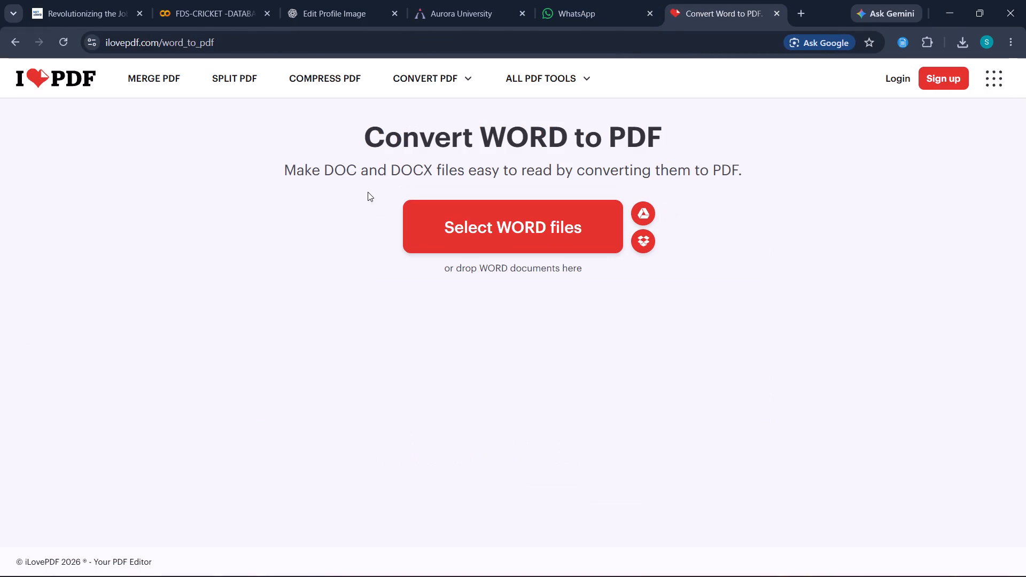
{"action": "left_click", "coordinate": [487, 222]}
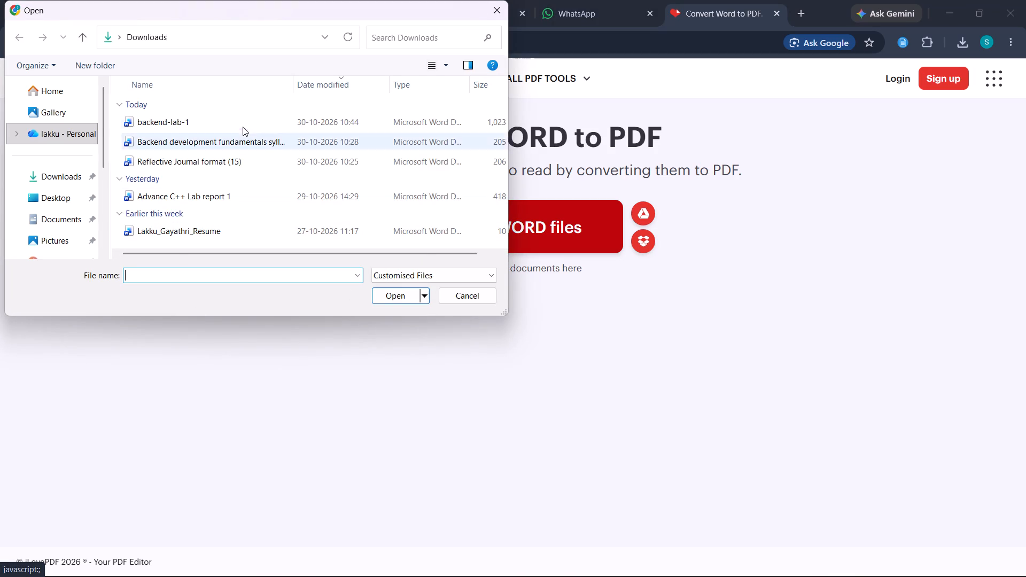
{"action": "left_click", "coordinate": [238, 124]}
{"action": "left_click", "coordinate": [384, 291]}
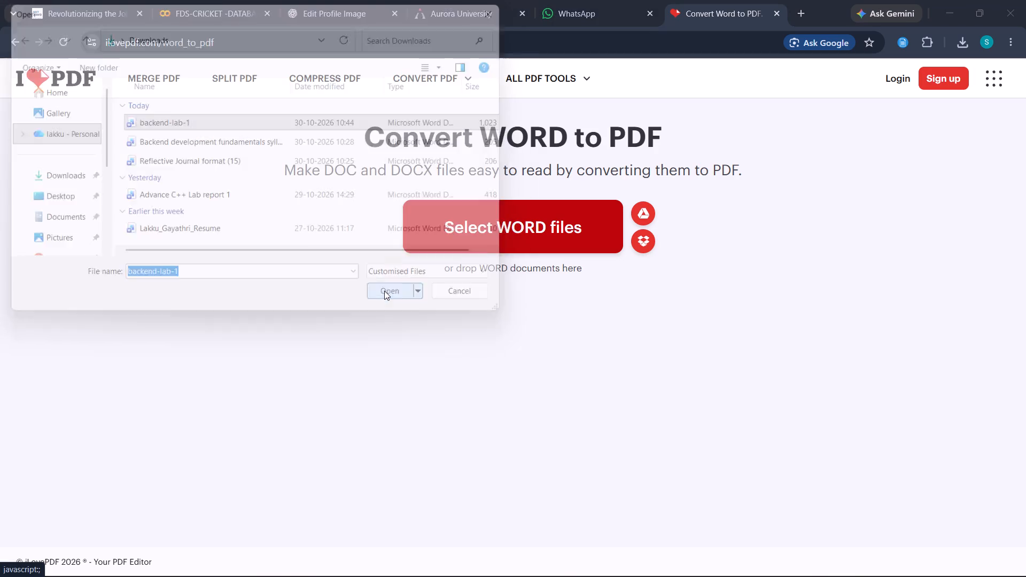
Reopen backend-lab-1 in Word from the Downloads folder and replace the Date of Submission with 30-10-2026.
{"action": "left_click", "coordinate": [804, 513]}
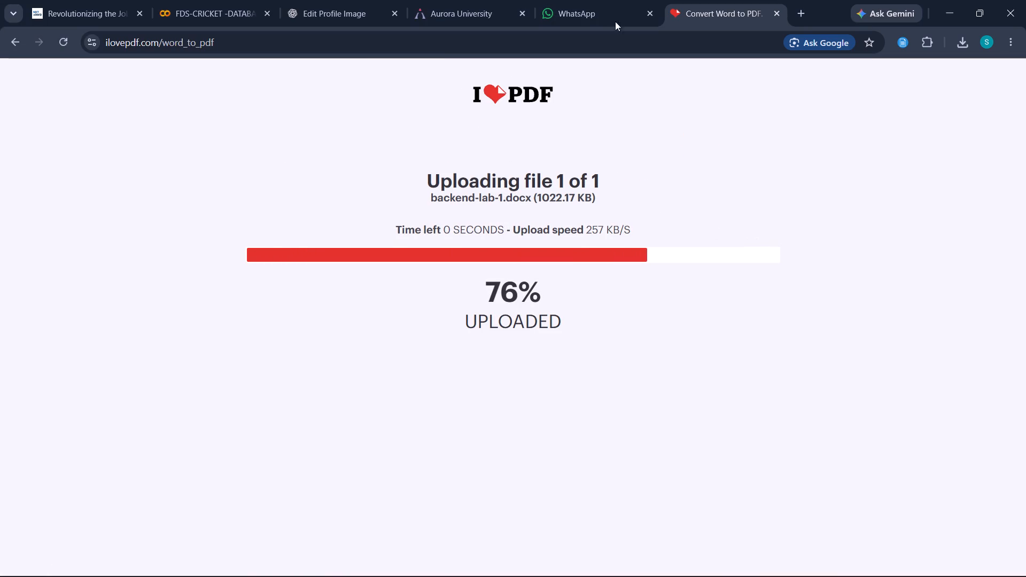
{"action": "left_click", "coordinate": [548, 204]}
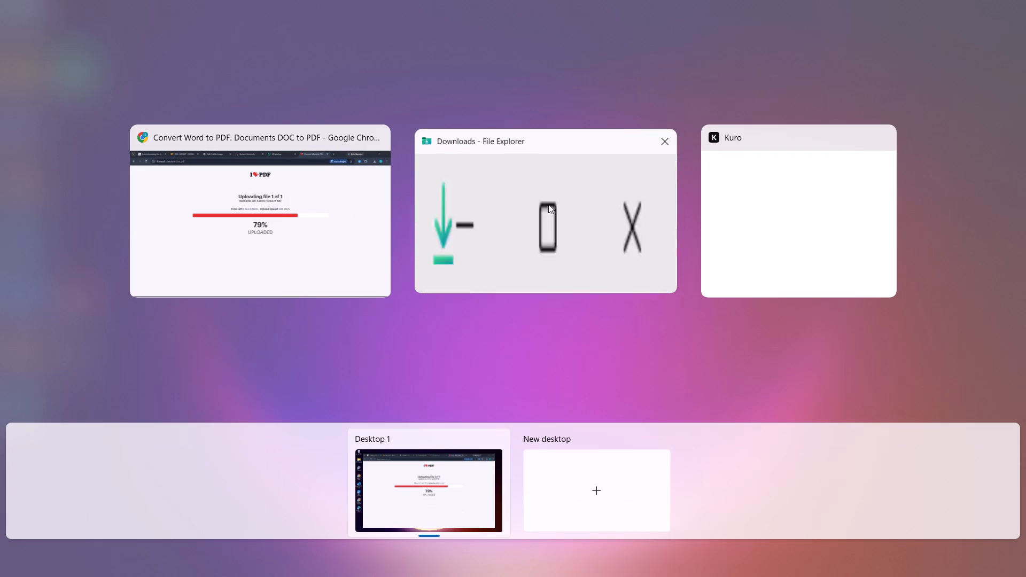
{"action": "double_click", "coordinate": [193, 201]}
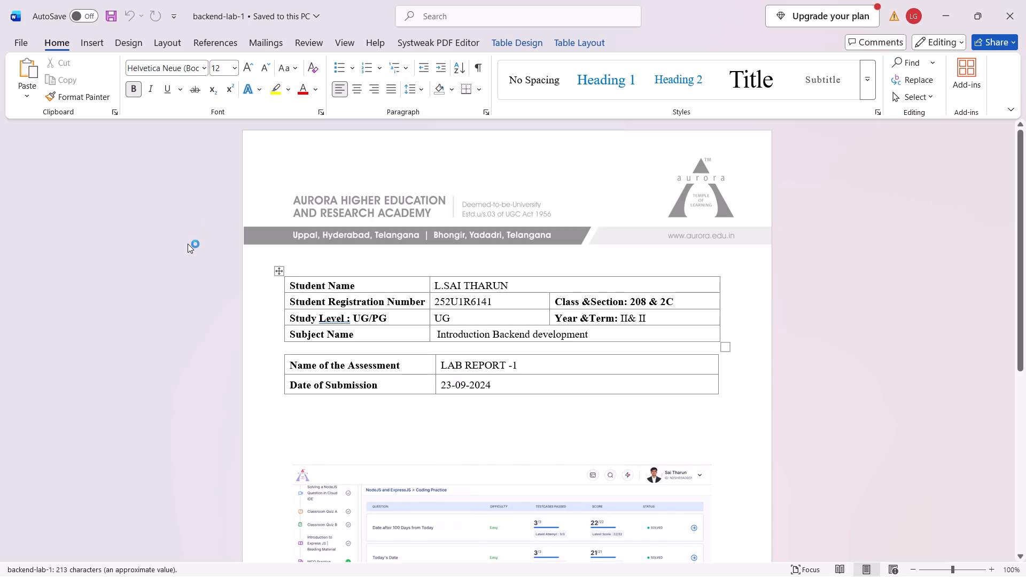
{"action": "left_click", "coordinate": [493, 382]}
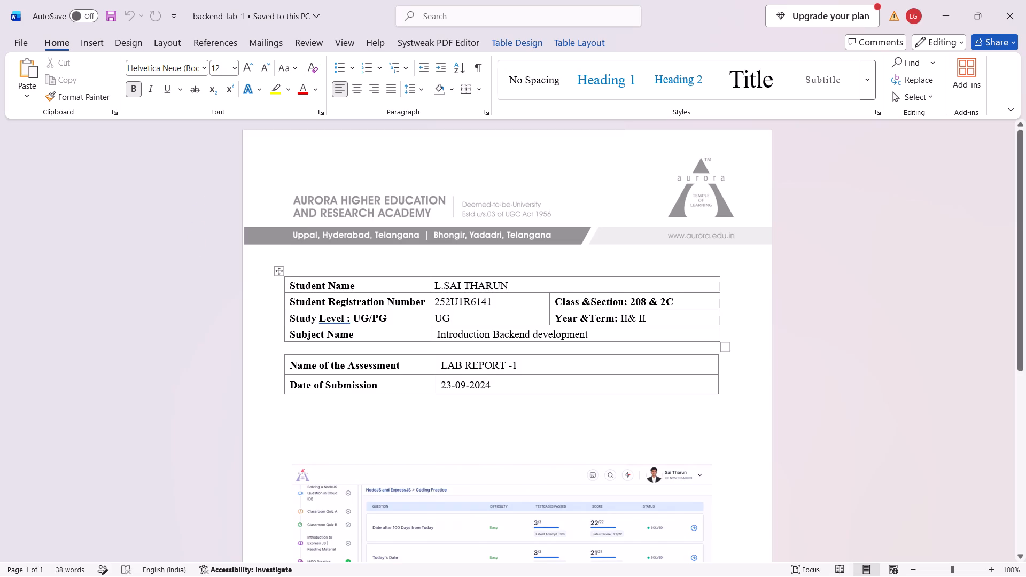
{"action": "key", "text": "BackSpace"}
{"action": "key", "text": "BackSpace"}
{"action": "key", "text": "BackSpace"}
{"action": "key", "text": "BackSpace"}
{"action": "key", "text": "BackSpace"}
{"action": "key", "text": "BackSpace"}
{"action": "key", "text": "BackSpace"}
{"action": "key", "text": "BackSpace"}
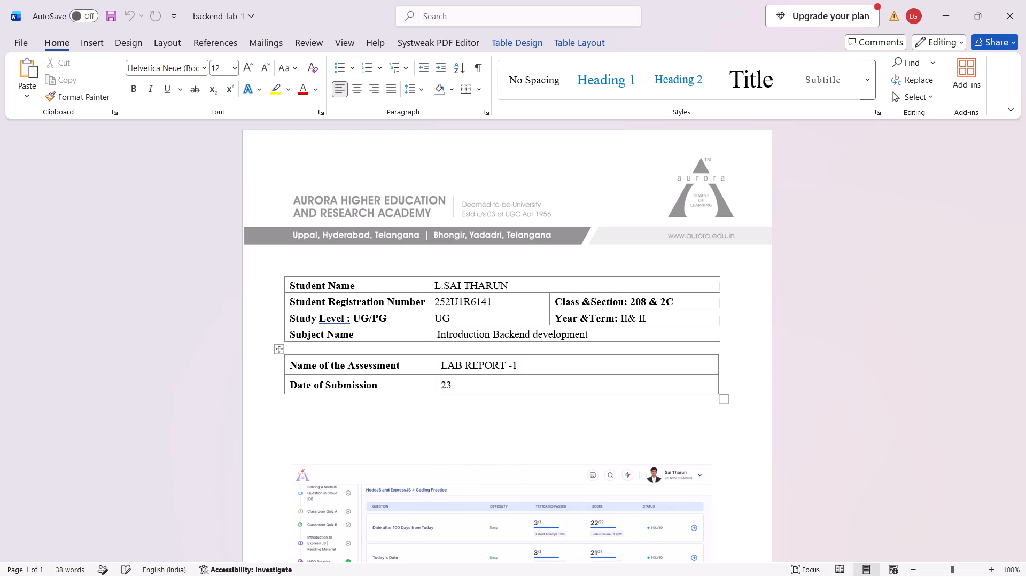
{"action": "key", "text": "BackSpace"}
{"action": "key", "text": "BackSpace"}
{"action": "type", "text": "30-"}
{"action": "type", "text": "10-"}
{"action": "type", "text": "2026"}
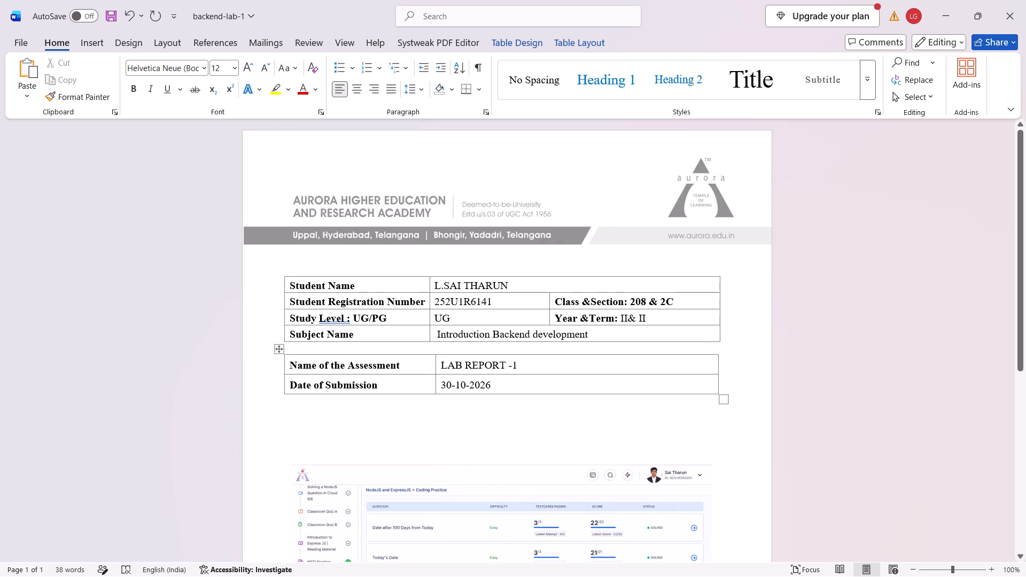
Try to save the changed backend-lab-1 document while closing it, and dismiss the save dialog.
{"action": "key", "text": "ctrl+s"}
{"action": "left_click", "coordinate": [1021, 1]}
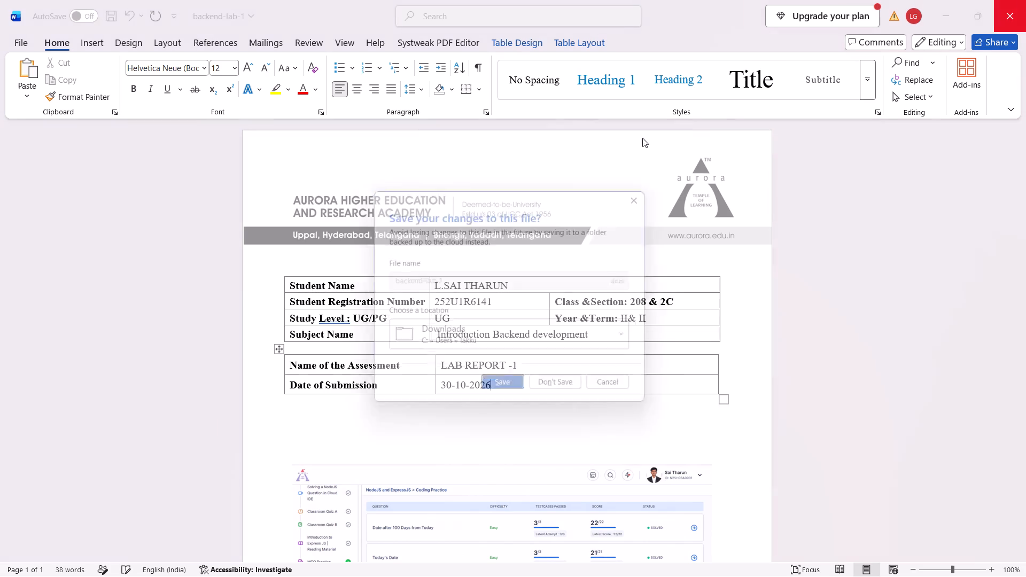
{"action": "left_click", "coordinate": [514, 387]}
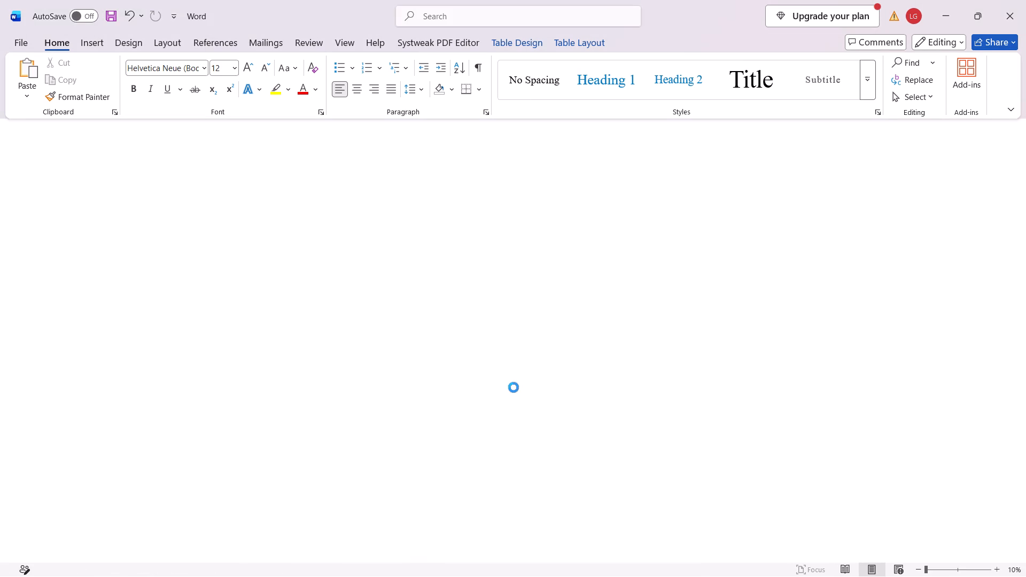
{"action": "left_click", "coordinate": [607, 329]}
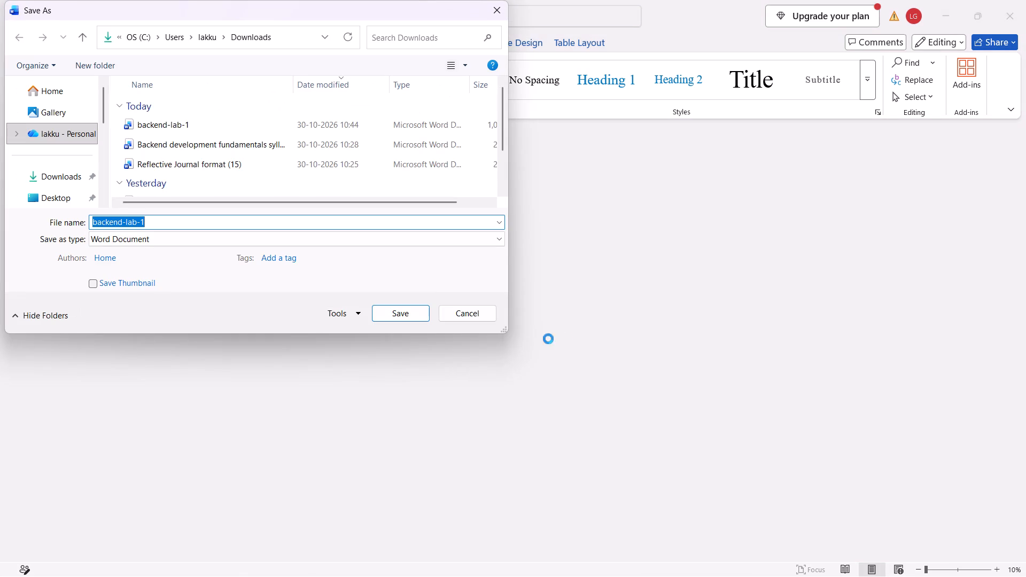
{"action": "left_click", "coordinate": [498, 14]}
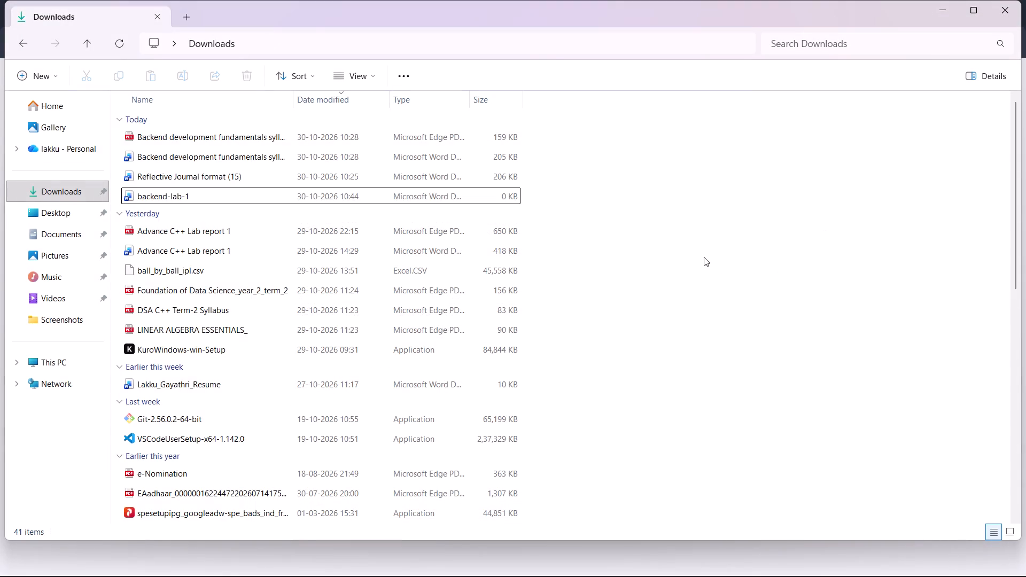
Reopen backend-lab-1 in Word from the Downloads folder and set the Date of Submission to 30-10-2026.
{"action": "double_click", "coordinate": [250, 201]}
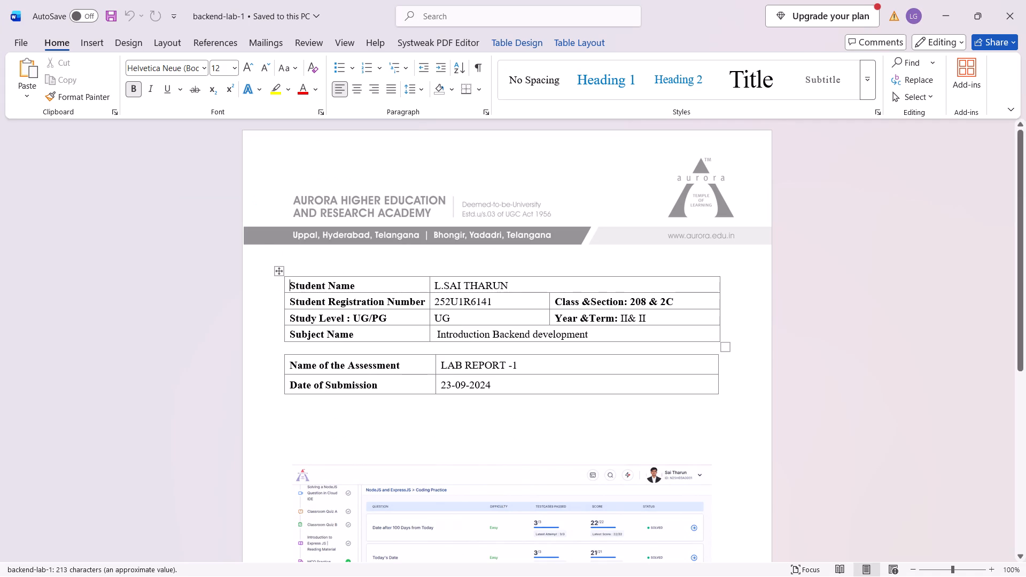
{"action": "scroll", "coordinate": [460, 368], "scroll_direction": "down", "scroll_amount": 1}
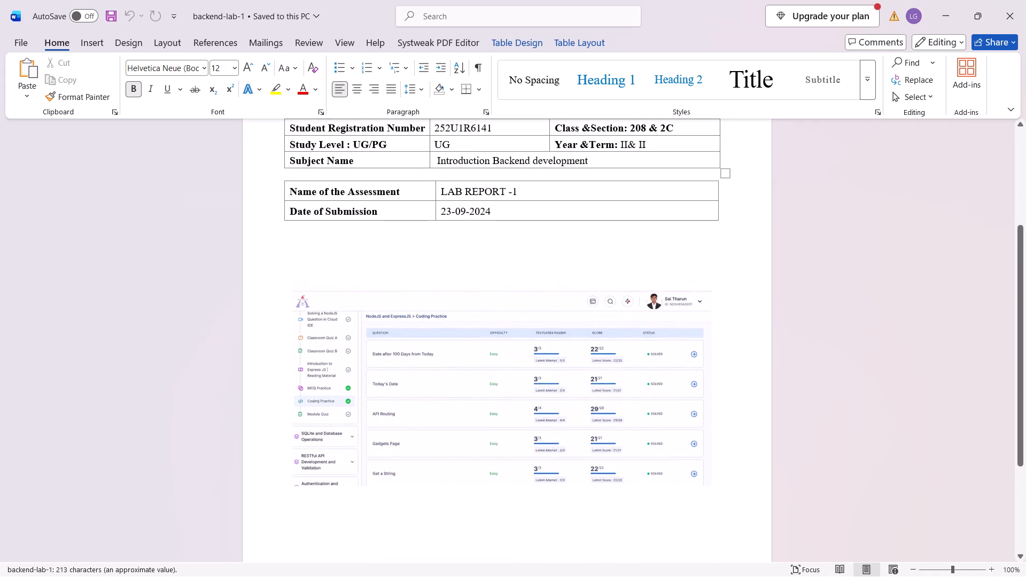
{"action": "left_click", "coordinate": [493, 207]}
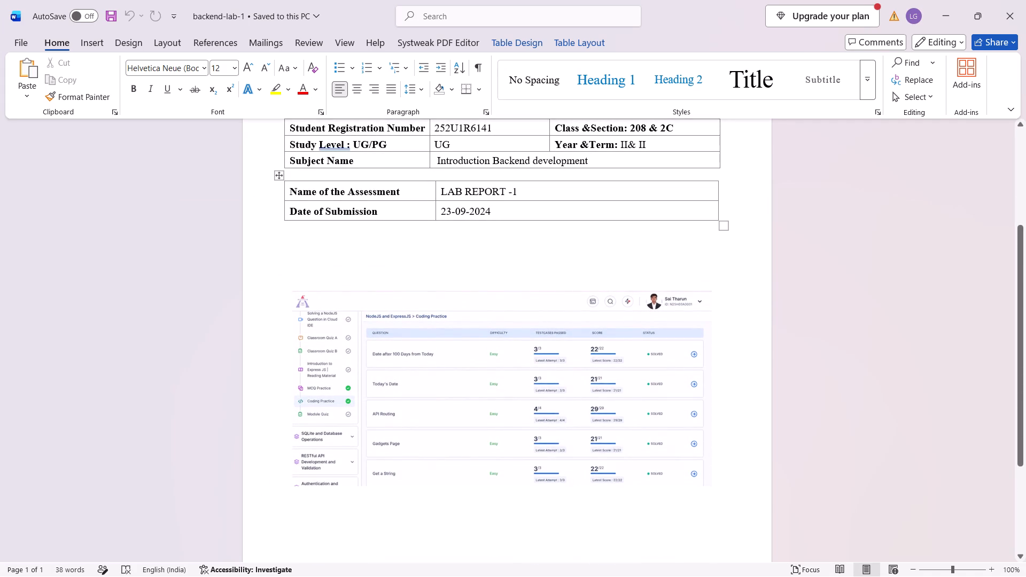
{"action": "key", "text": "BackSpace"}
{"action": "key", "text": "6"}
{"action": "left_click", "coordinate": [465, 210]}
{"action": "key", "text": "BackSpace"}
{"action": "key", "text": "BackSpace"}
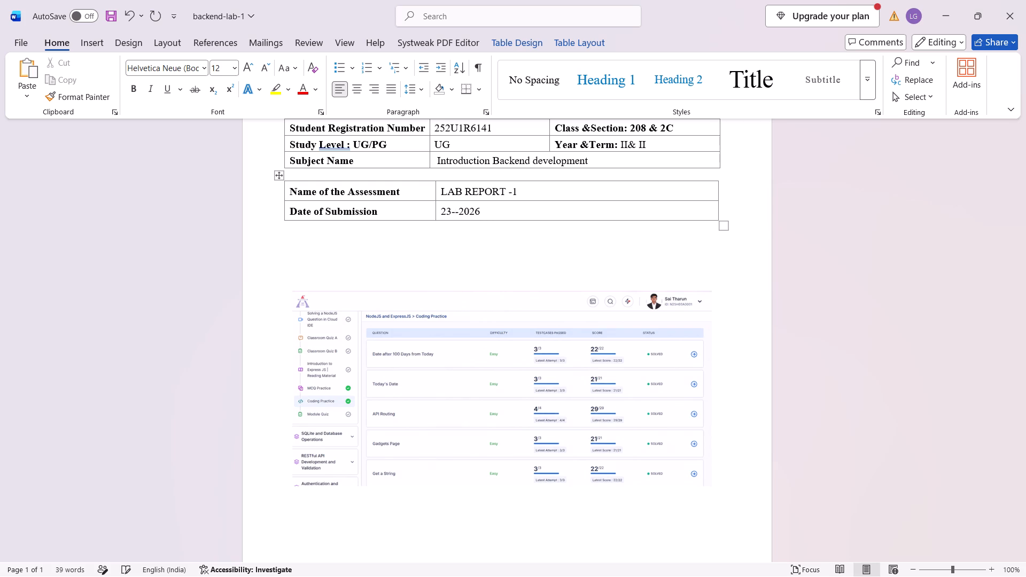
{"action": "type", "text": "10"}
{"action": "key", "text": "Left"}
{"action": "key", "text": "Left"}
{"action": "key", "text": "Left"}
{"action": "key", "text": "0"}
{"action": "key", "text": "Left"}
{"action": "key", "text": "Left"}
{"action": "key", "text": "BackSpace"}
Save the backend-lab-1 document and close it.
{"action": "key", "text": "ctrl+s"}
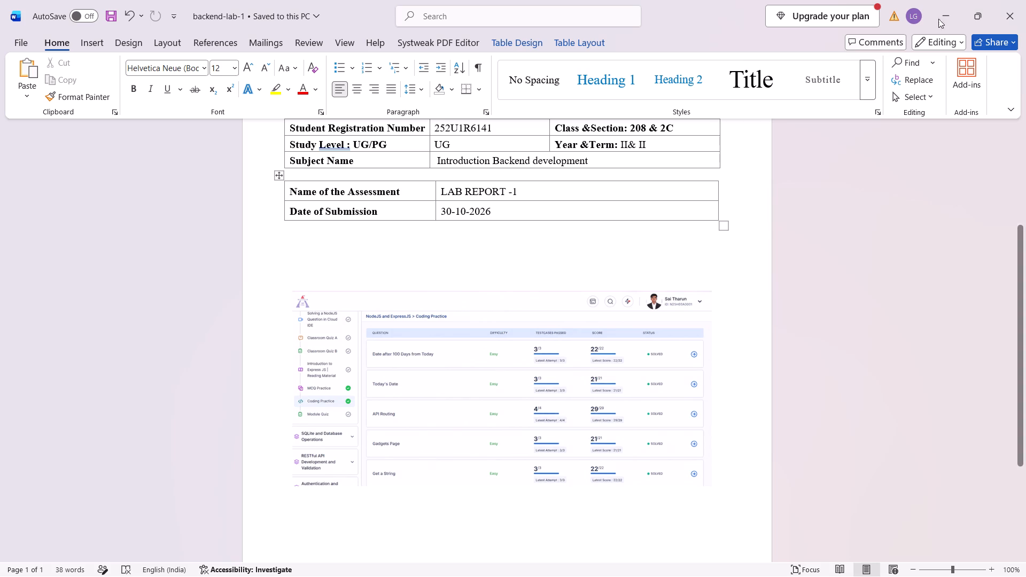
{"action": "left_click", "coordinate": [1025, 0]}
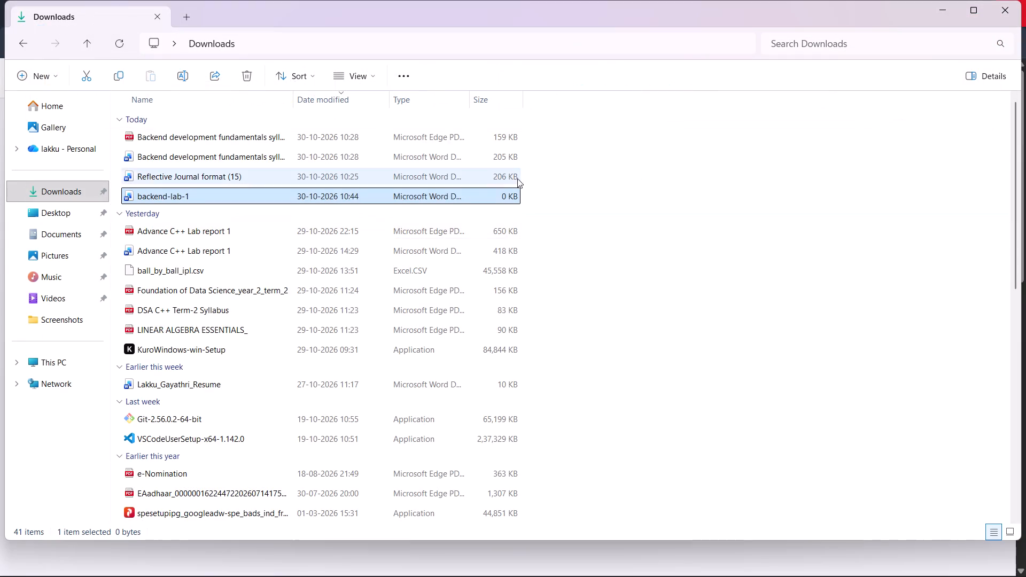
Switch to Chrome and go back from the finished conversion to iLovePDF's Word to PDF file selection page.
{"action": "left_click", "coordinate": [947, 7]}
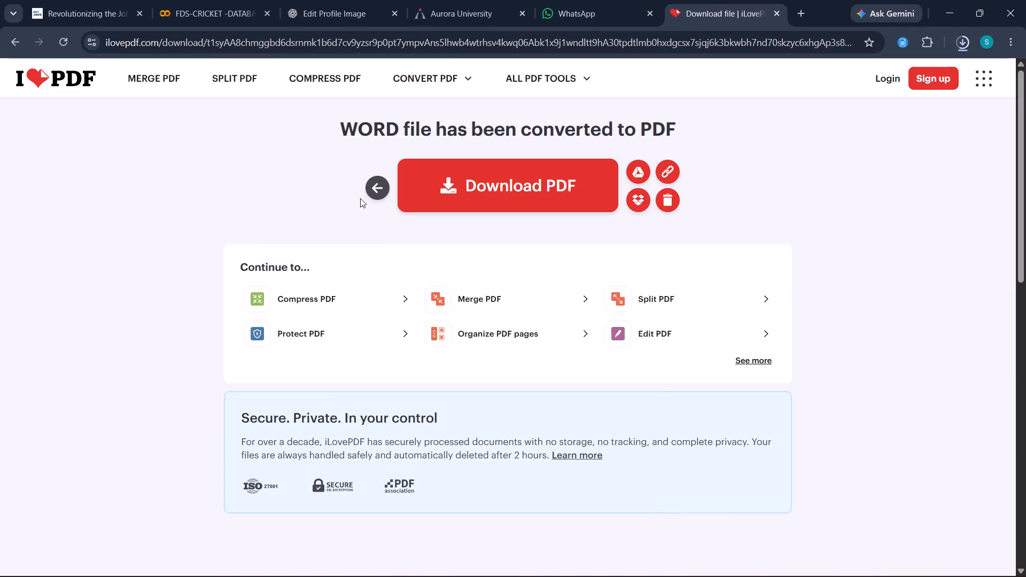
{"action": "left_click", "coordinate": [378, 183]}
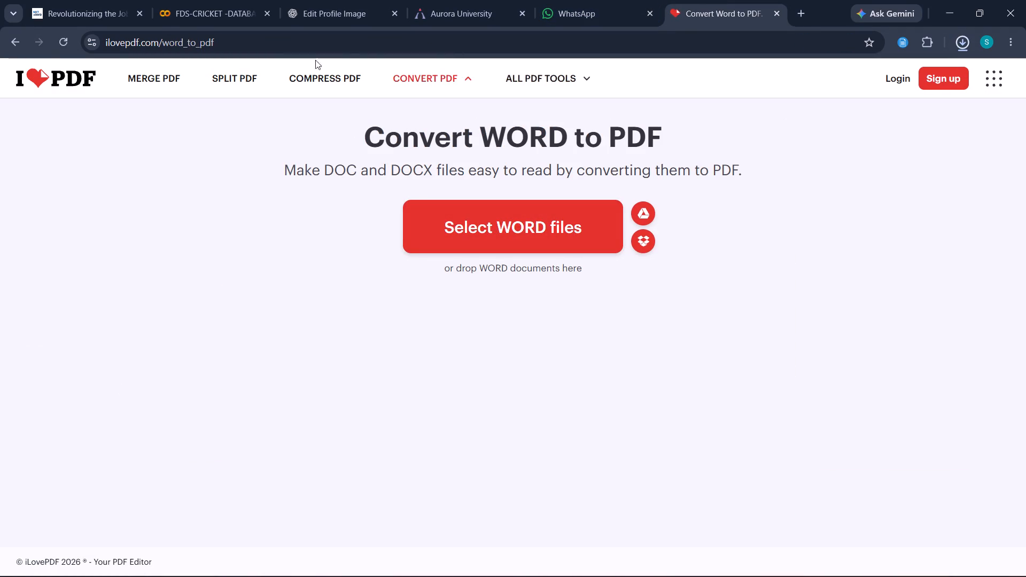
Switch to File Explorer, refresh the Downloads folder and delete the outdated backend-lab-1 PDF.
{"action": "left_click", "coordinate": [557, 266]}
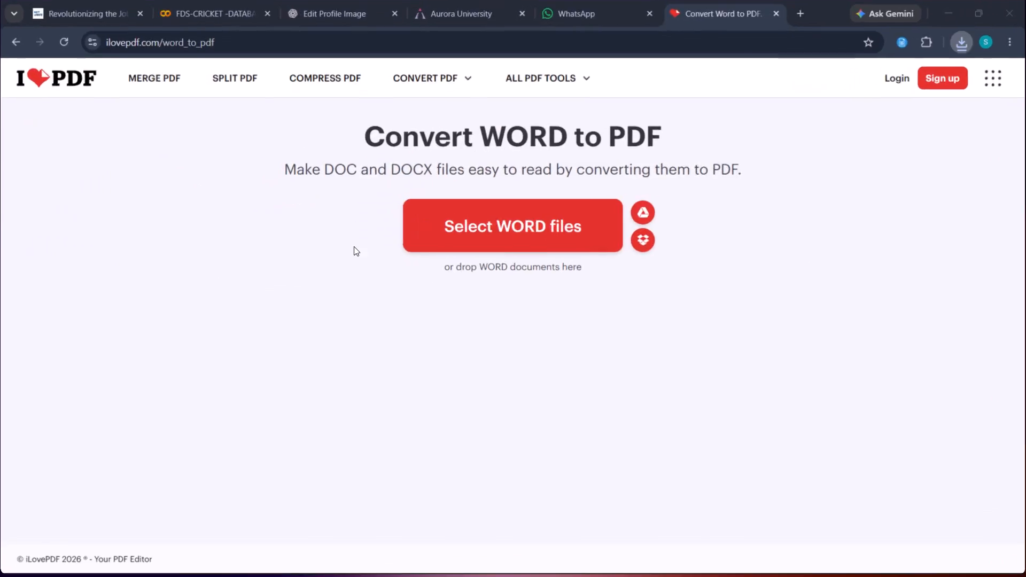
{"action": "scroll", "coordinate": [286, 131], "scroll_direction": "up", "scroll_amount": 7}
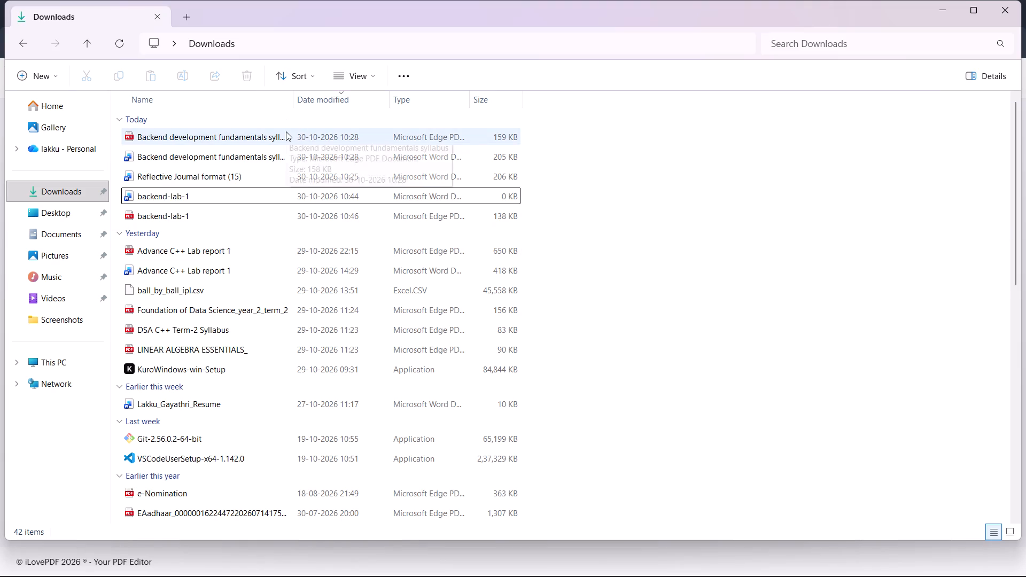
{"action": "key", "text": "ctrl+r"}
{"action": "left_click", "coordinate": [234, 142]}
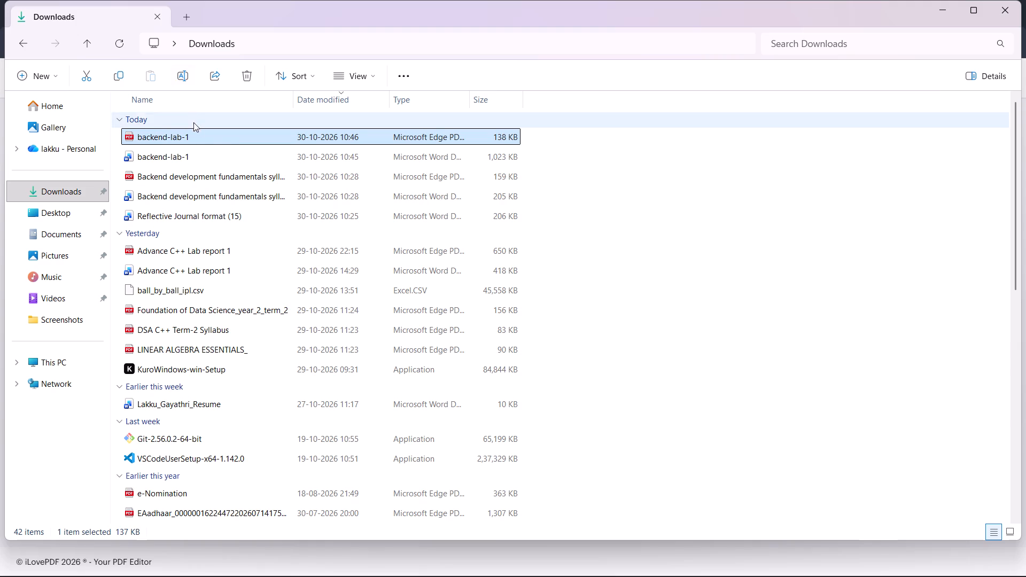
{"action": "left_click", "coordinate": [209, 141]}
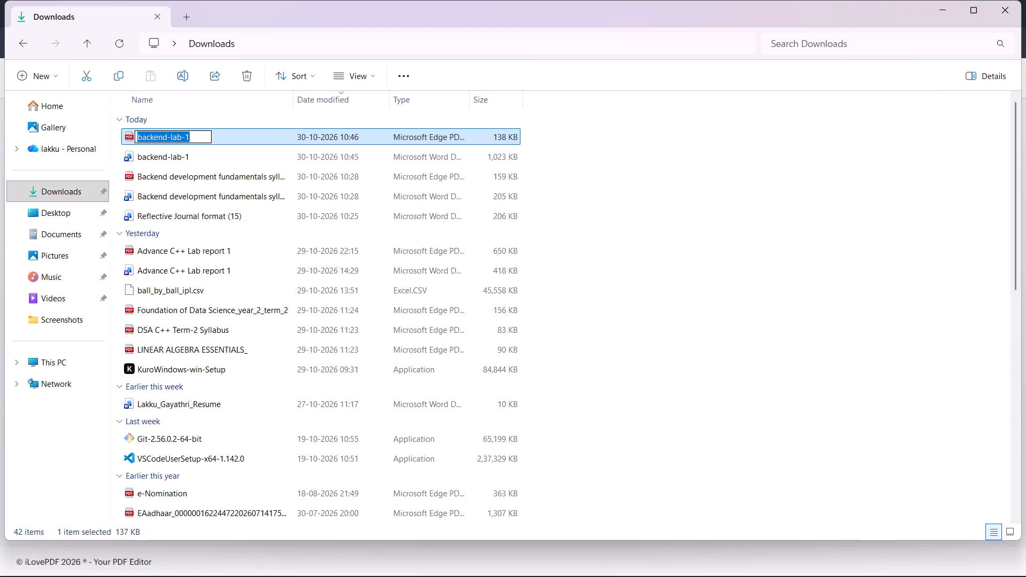
{"action": "key", "text": "Delete"}
{"action": "left_click", "coordinate": [706, 242]}
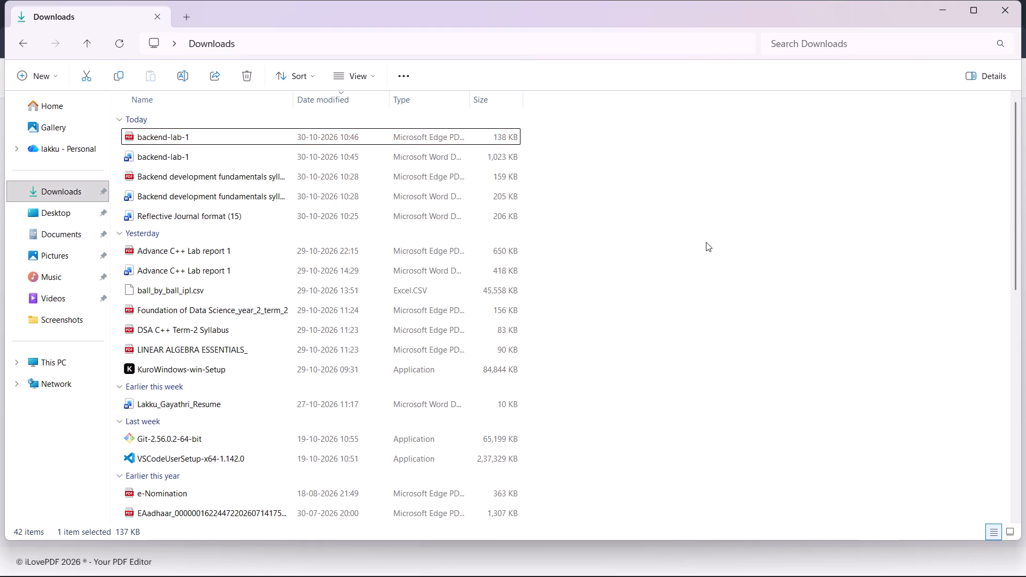
{"action": "left_click", "coordinate": [182, 136]}
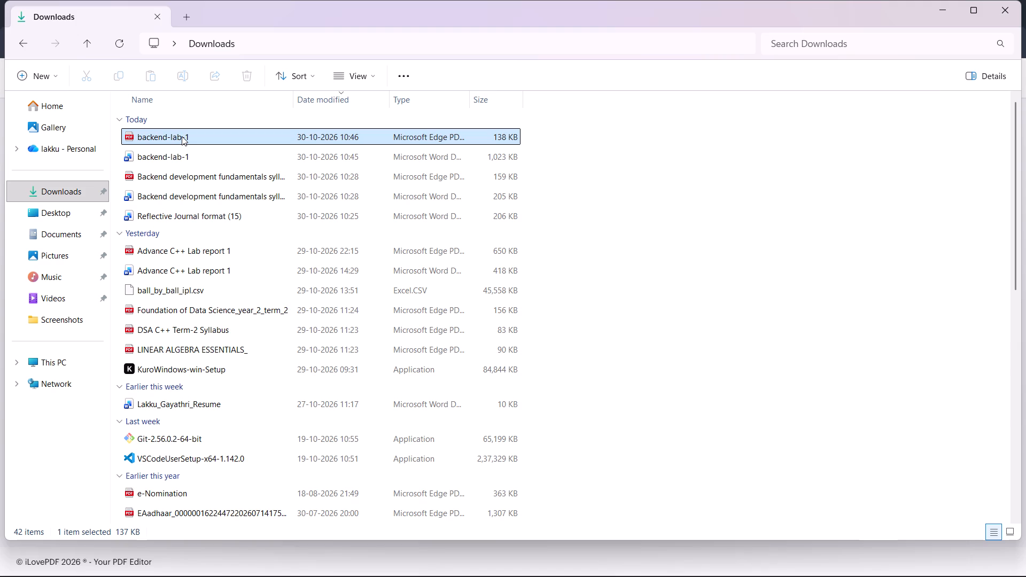
{"action": "left_click", "coordinate": [182, 136]}
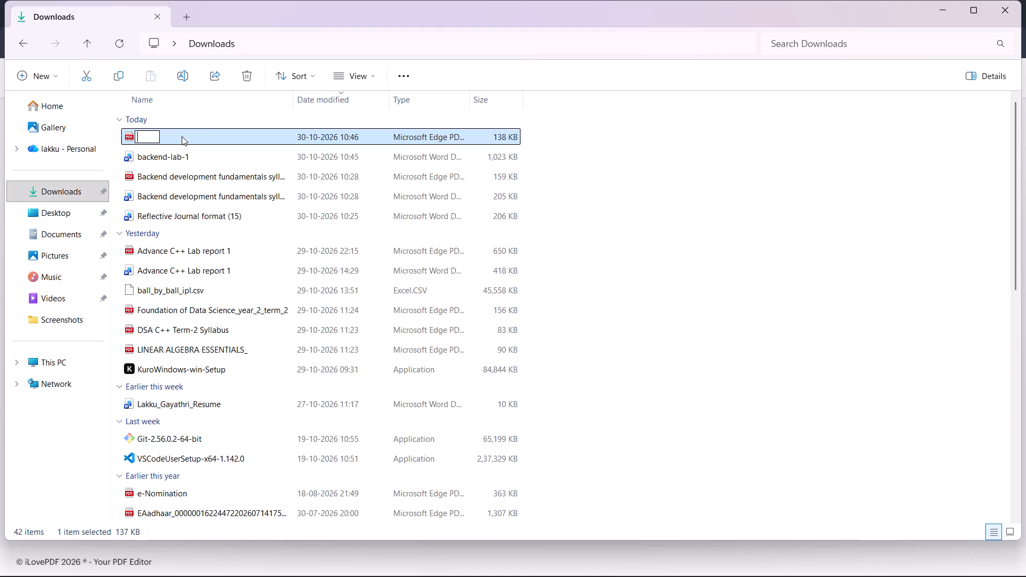
{"action": "left_click", "coordinate": [649, 279]}
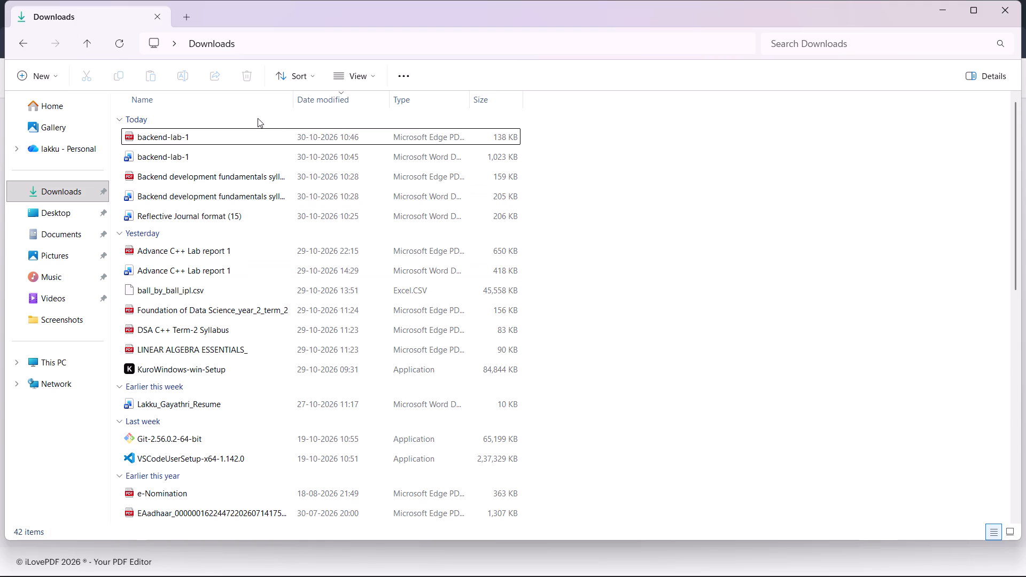
{"action": "left_click", "coordinate": [244, 137]}
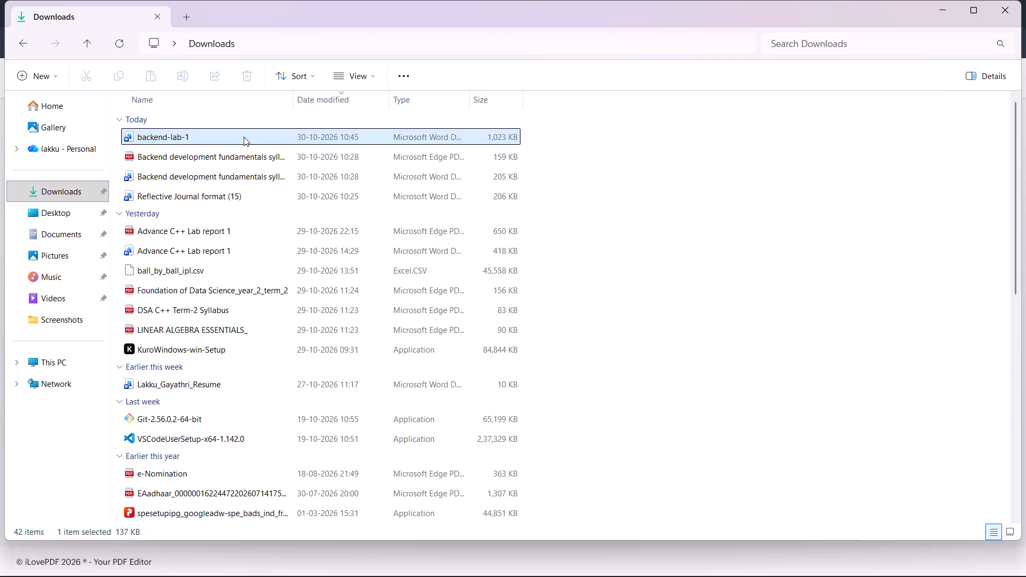
{"action": "left_click", "coordinate": [634, 259]}
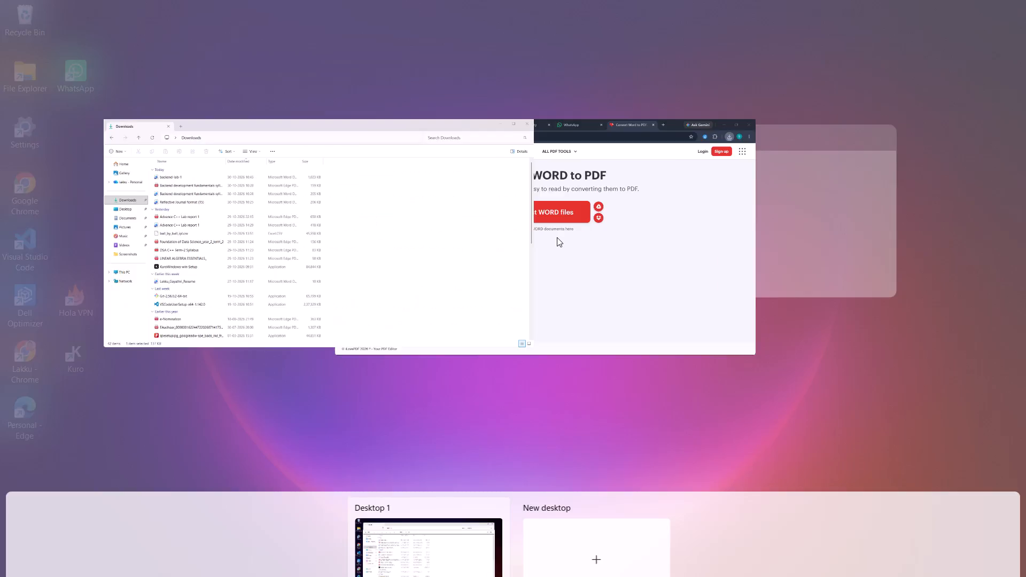
Switch to Chrome, convert the backend-lab-1 Word document from Downloads to PDF with iLovePDF, and download the result.
{"action": "left_click", "coordinate": [609, 214]}
{"action": "left_click", "coordinate": [496, 236]}
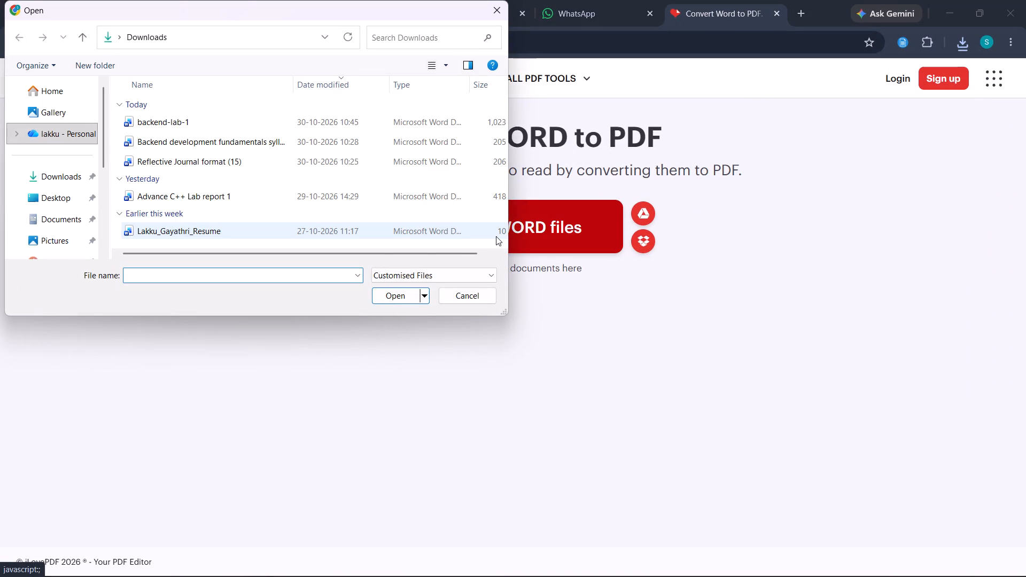
{"action": "left_click", "coordinate": [273, 125]}
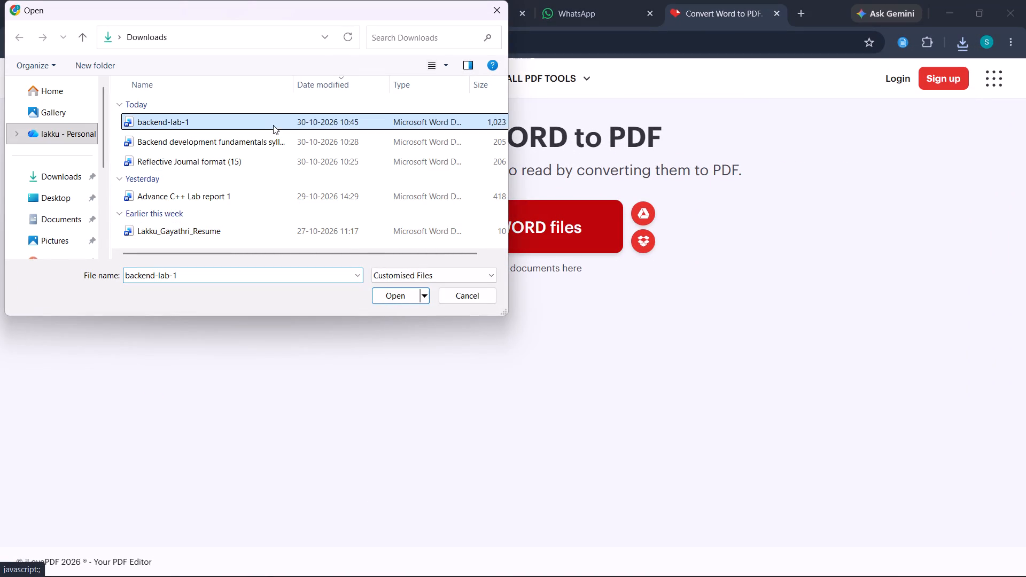
{"action": "left_click", "coordinate": [395, 294]}
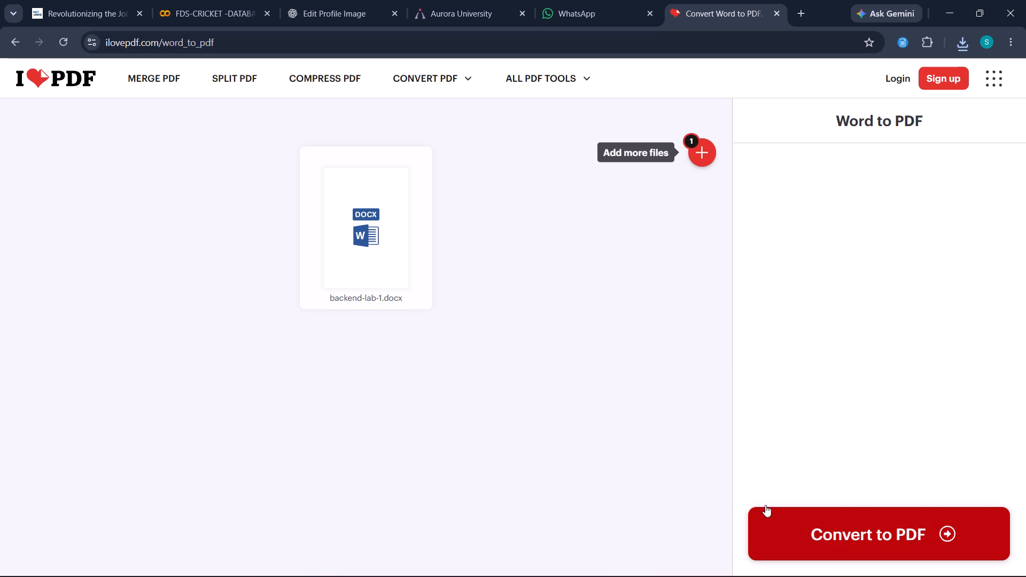
{"action": "left_click", "coordinate": [826, 537]}
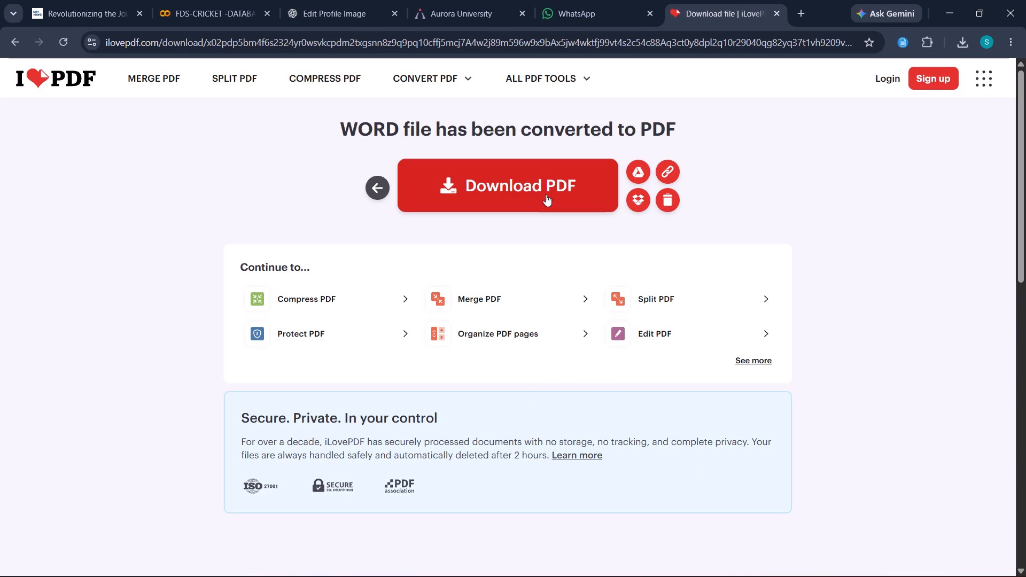
{"action": "left_click", "coordinate": [559, 167]}
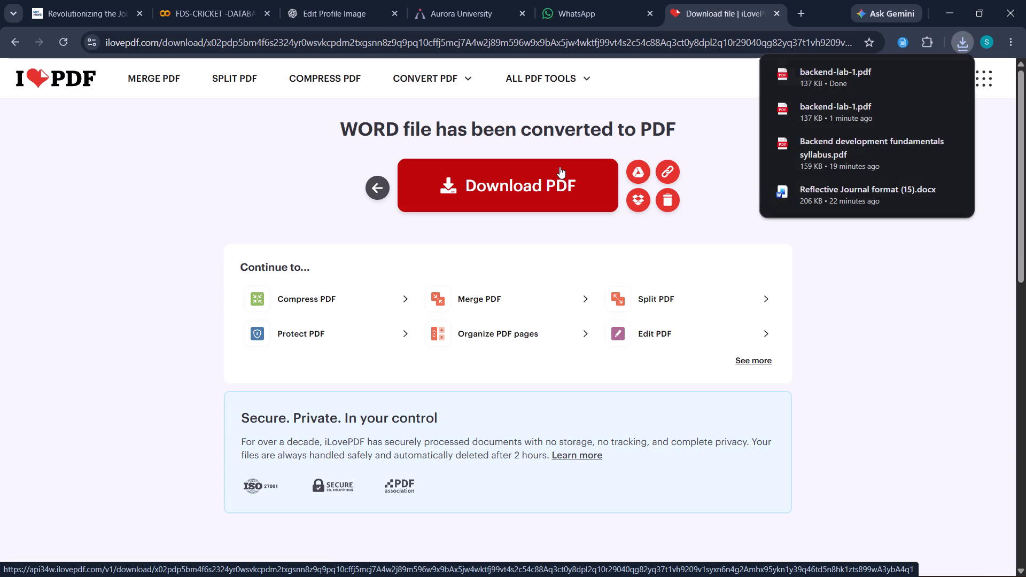
{"action": "left_click", "coordinate": [853, 367]}
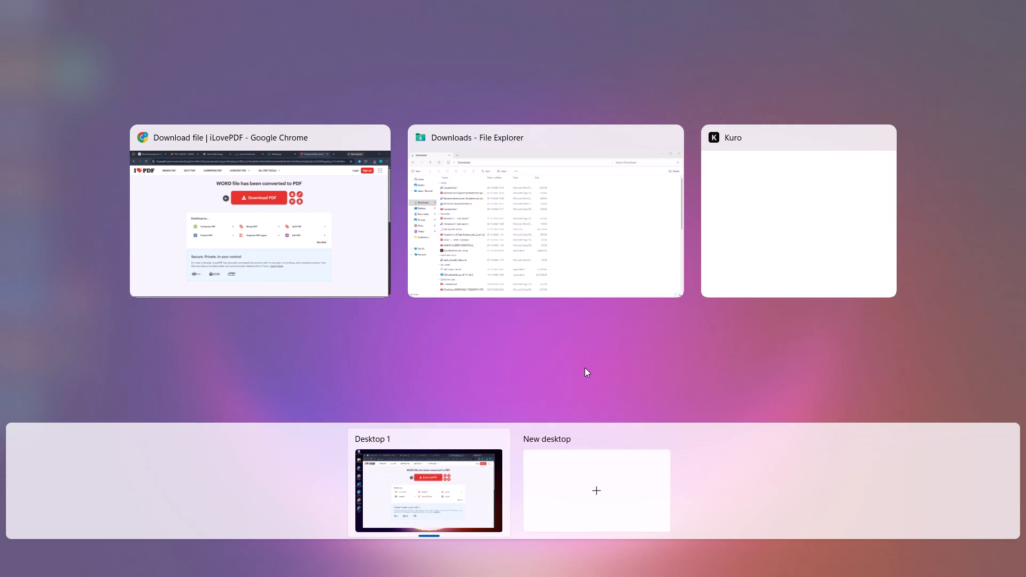
Switch to File Explorer, refresh Downloads, and open the new backend-lab-1 PDF in a maximized Edge window to check its content.
{"action": "left_click", "coordinate": [551, 282]}
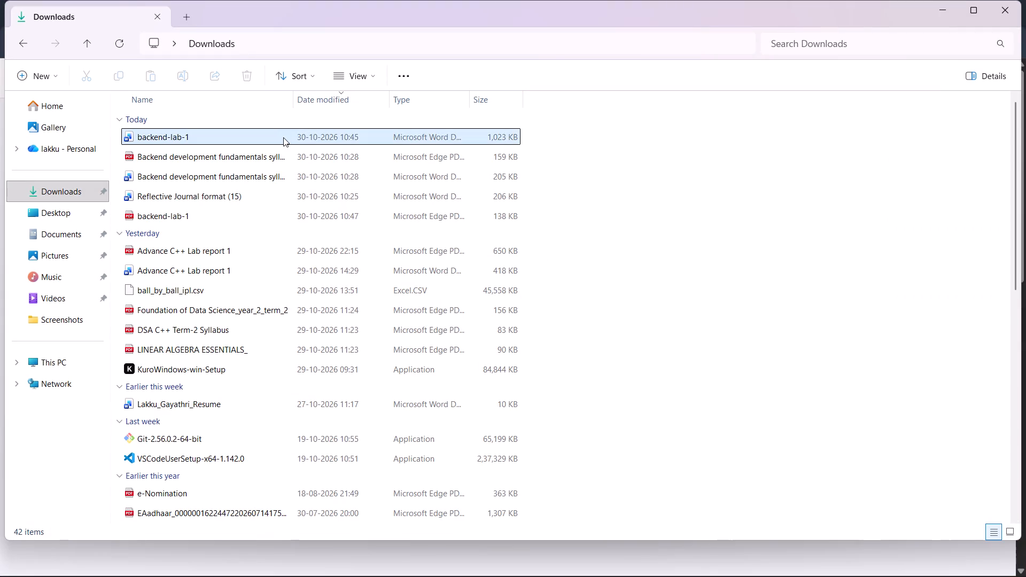
{"action": "key", "text": "ctrl+r"}
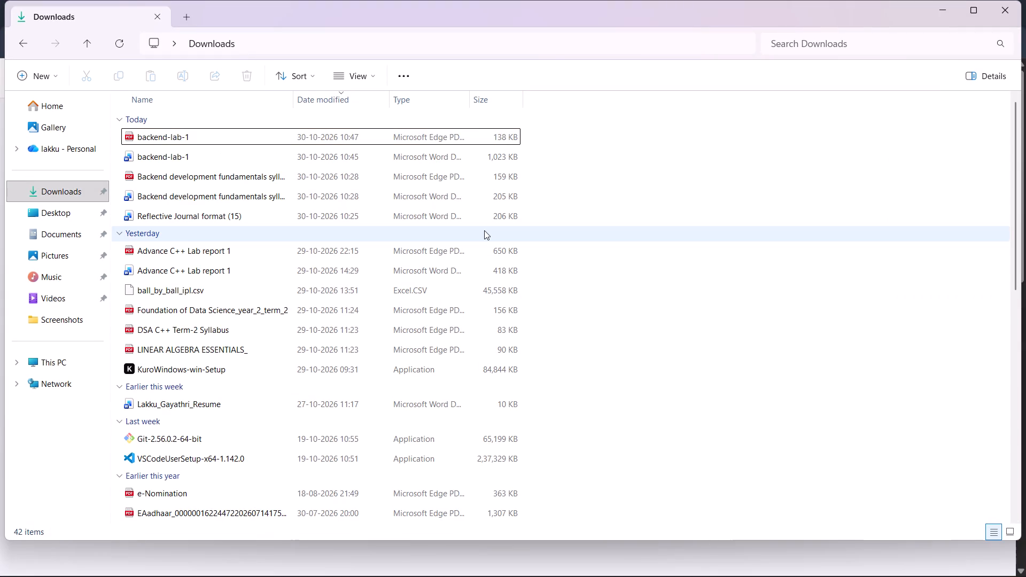
{"action": "double_click", "coordinate": [214, 143]}
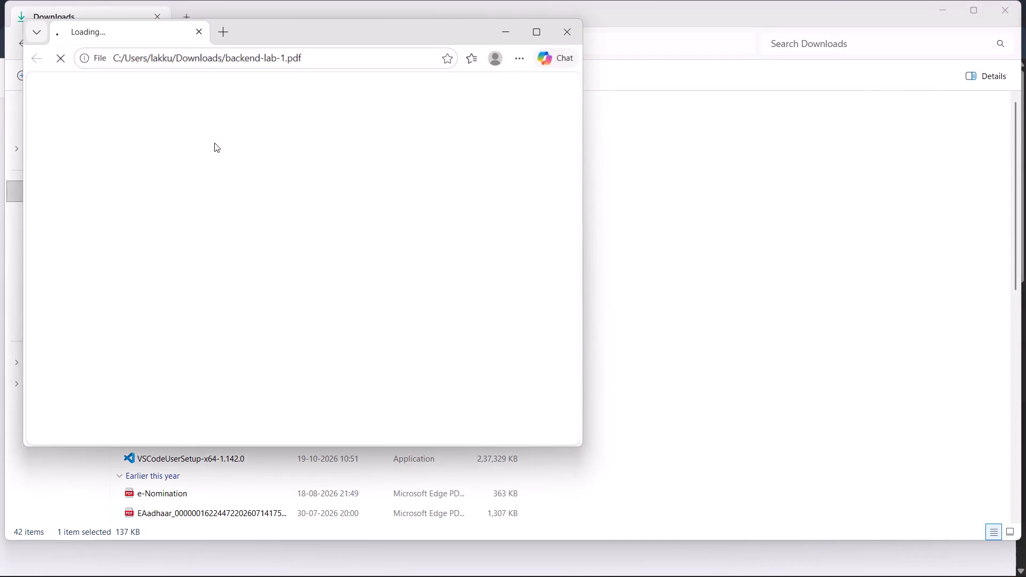
{"action": "left_click", "coordinate": [538, 26]}
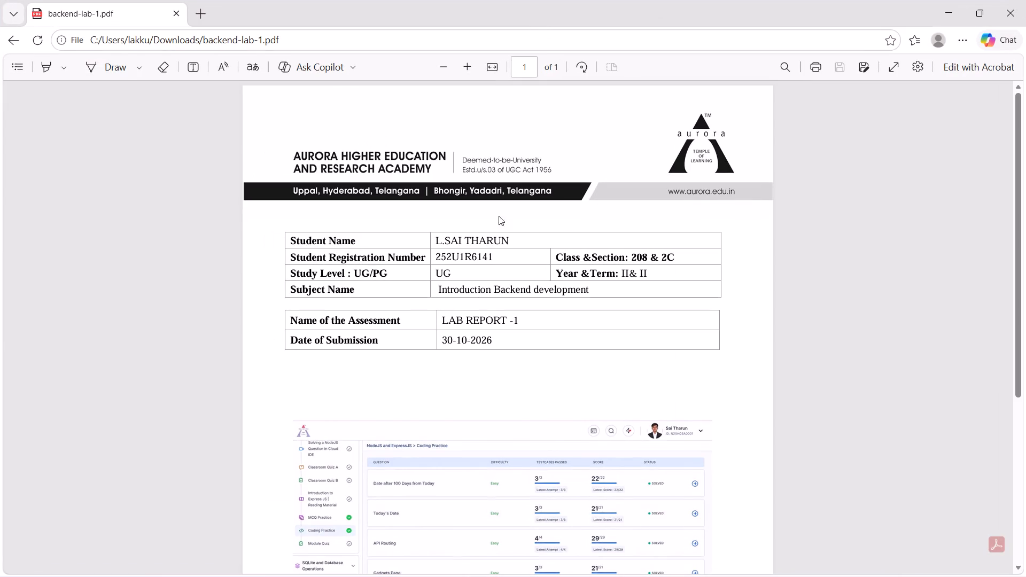
{"action": "scroll", "coordinate": [547, 335], "scroll_direction": "down", "scroll_amount": 1}
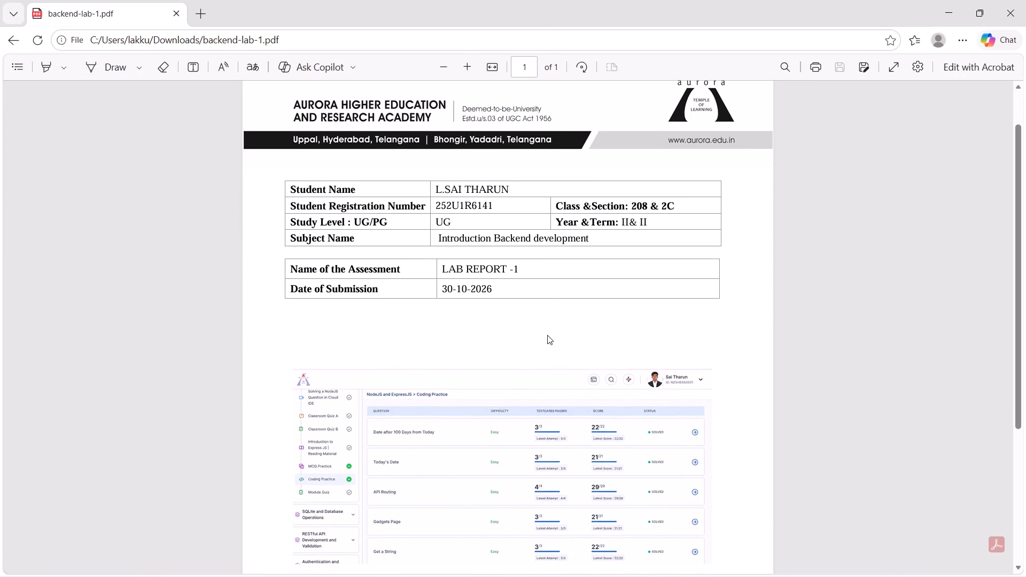
{"action": "scroll", "coordinate": [547, 335], "scroll_direction": "down", "scroll_amount": 1}
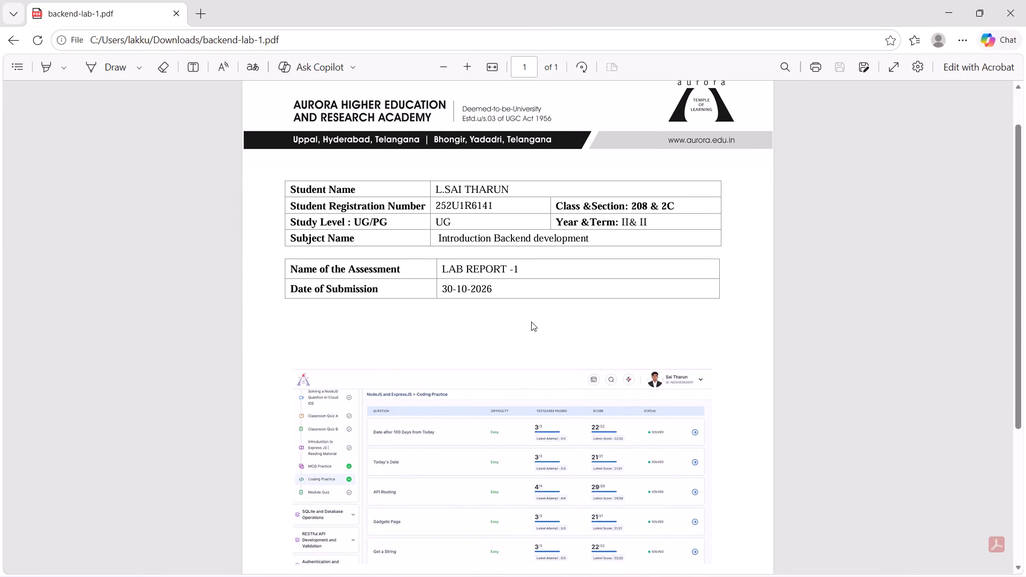
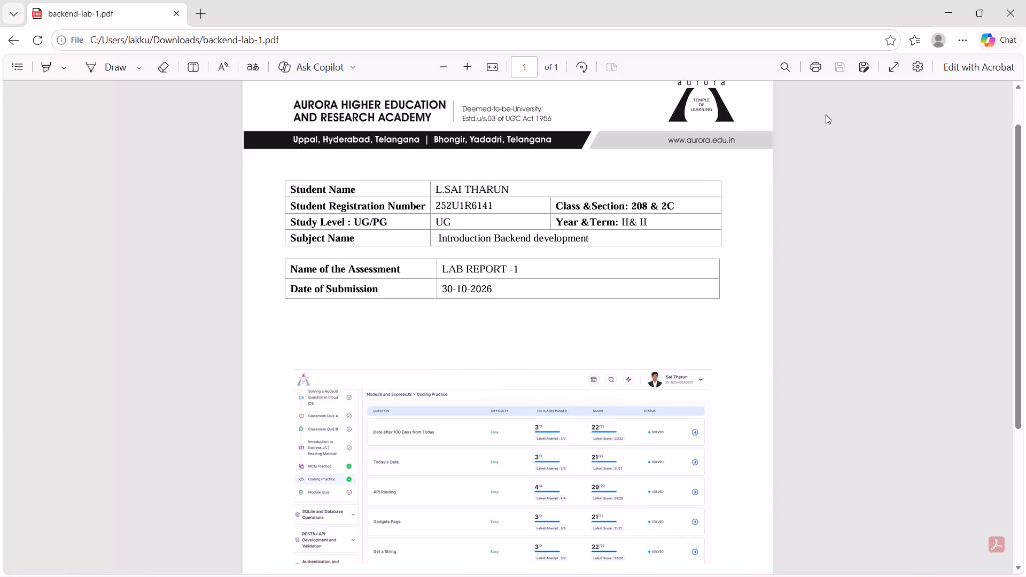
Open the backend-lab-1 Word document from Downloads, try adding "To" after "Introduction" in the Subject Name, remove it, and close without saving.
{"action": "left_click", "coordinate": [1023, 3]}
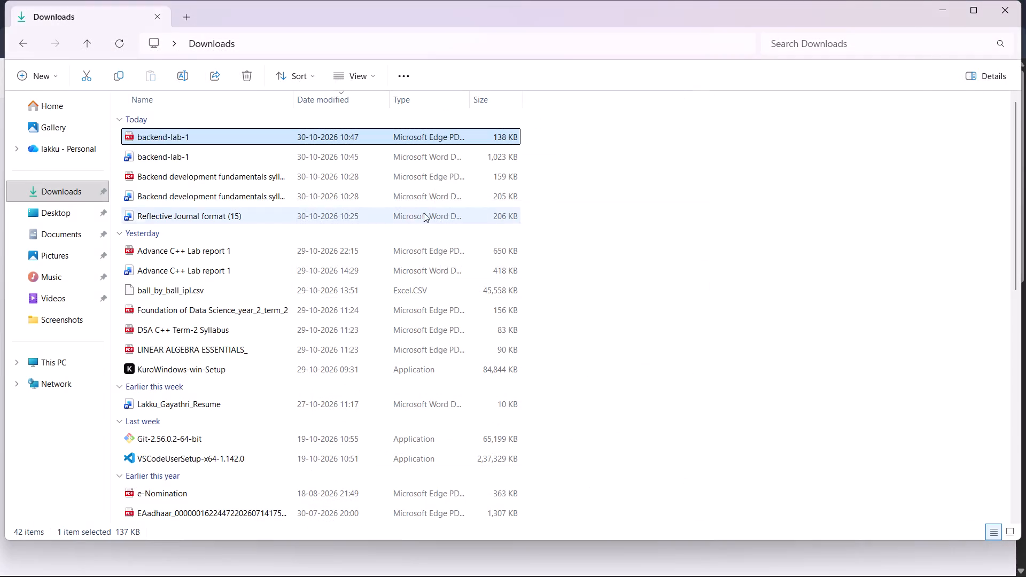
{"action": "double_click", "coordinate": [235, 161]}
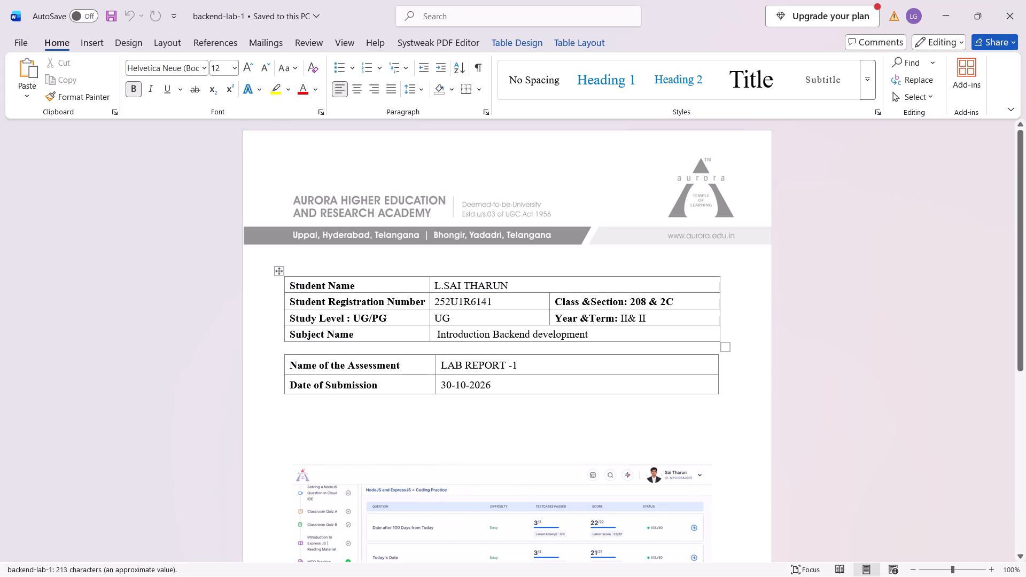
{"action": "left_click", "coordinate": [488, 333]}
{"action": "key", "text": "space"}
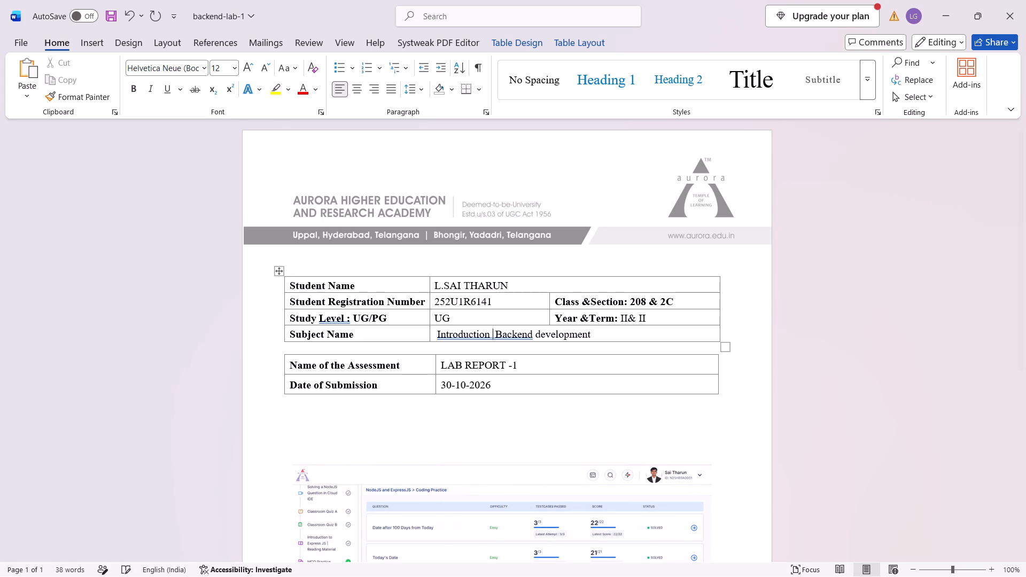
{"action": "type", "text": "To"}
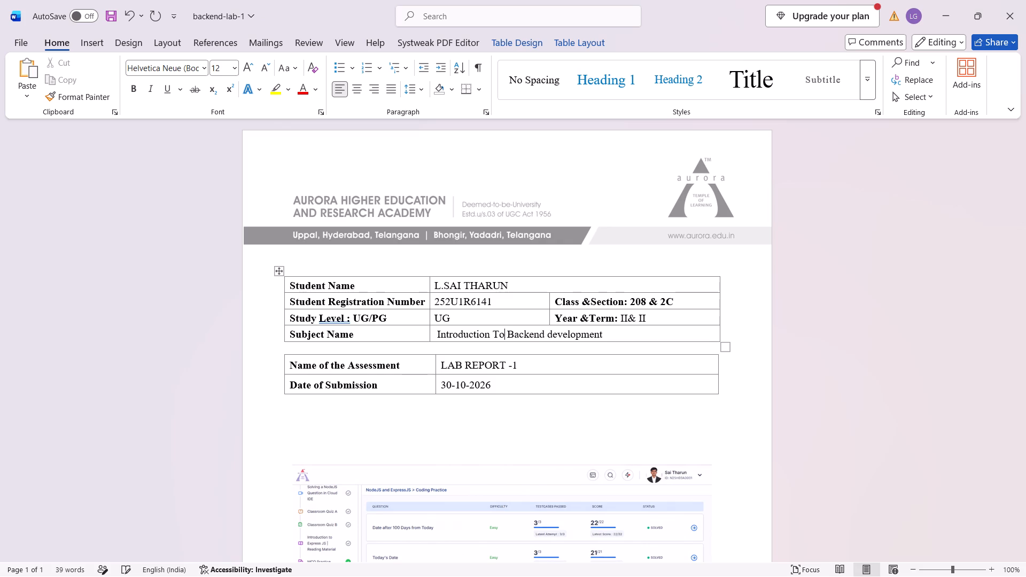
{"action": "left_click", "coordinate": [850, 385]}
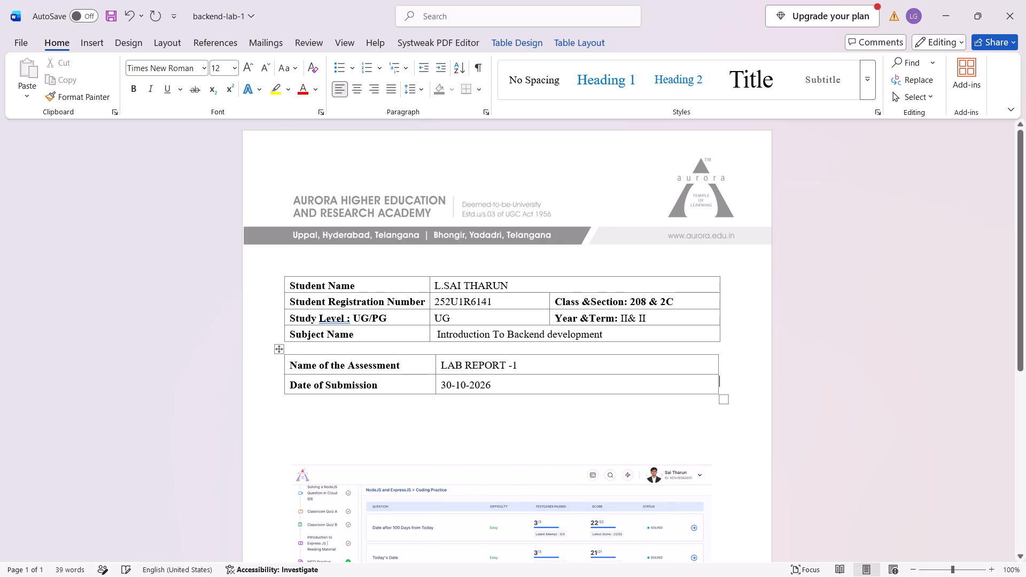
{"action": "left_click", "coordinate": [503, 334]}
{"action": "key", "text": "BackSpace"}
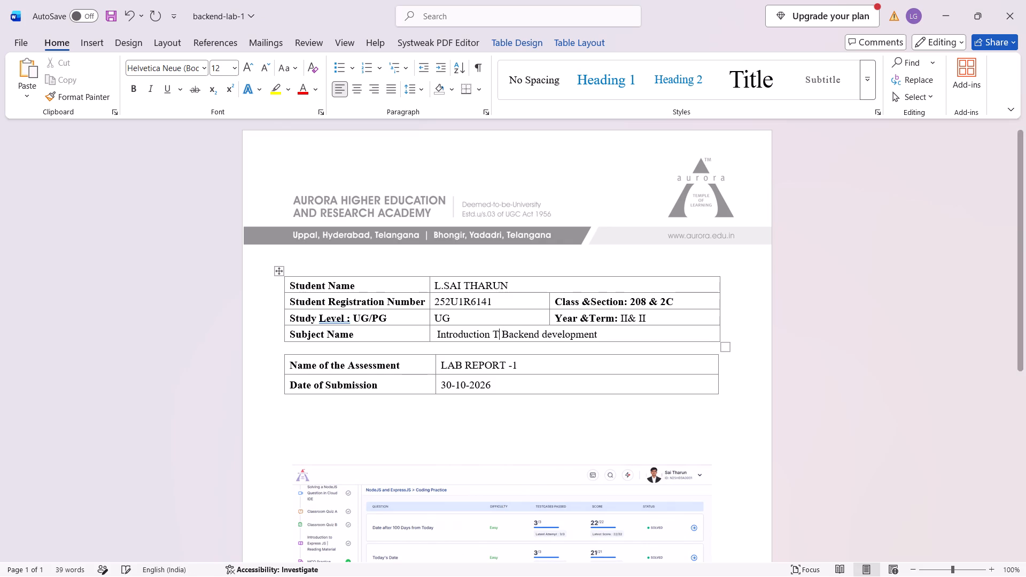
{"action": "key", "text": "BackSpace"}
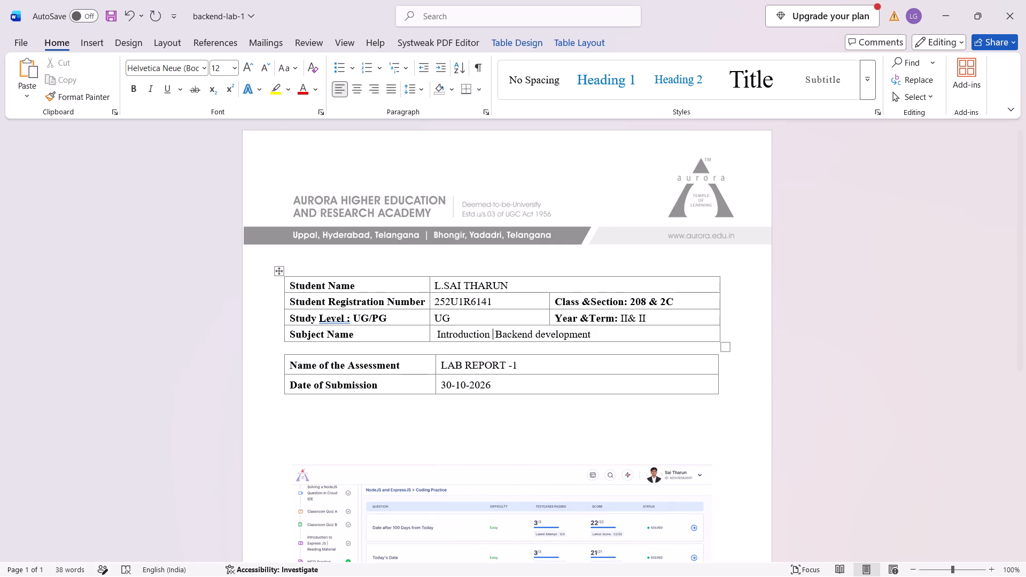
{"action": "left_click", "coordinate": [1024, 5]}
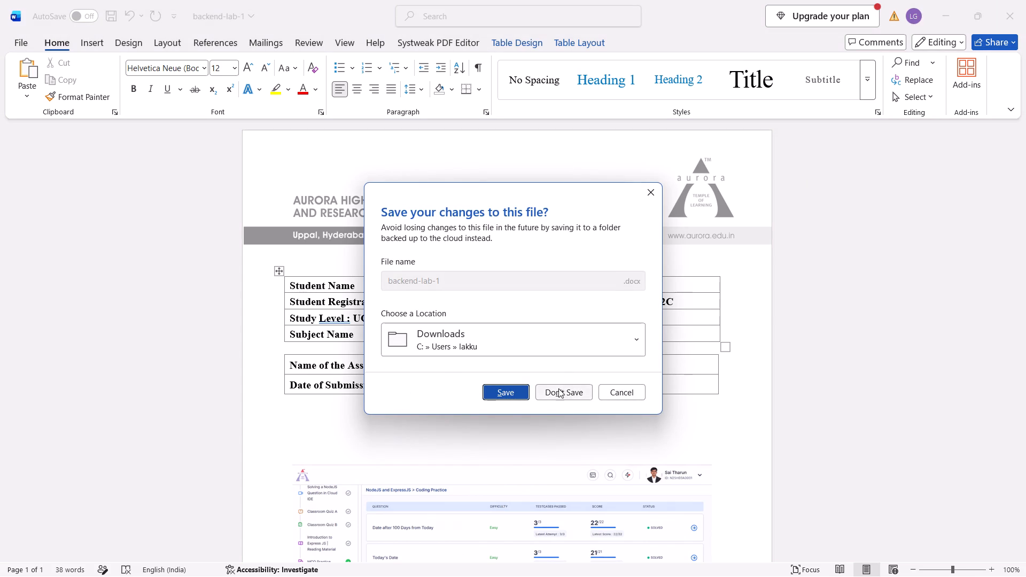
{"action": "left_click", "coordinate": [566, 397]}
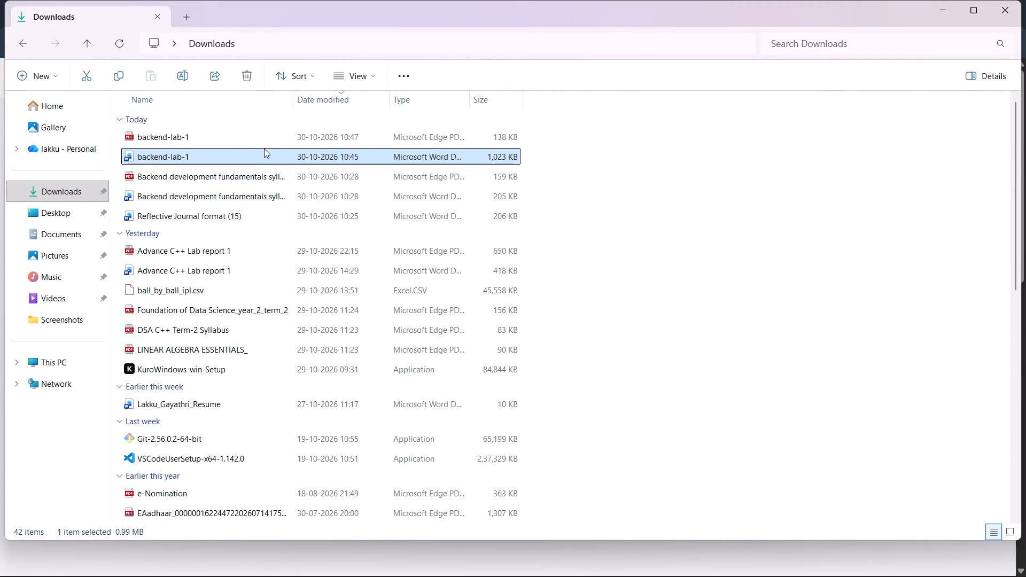
Open the backend-lab-1 PDF from Downloads, check its header, details tables and screenshot, and close it.
{"action": "left_click", "coordinate": [255, 137]}
{"action": "double_click", "coordinate": [255, 137]}
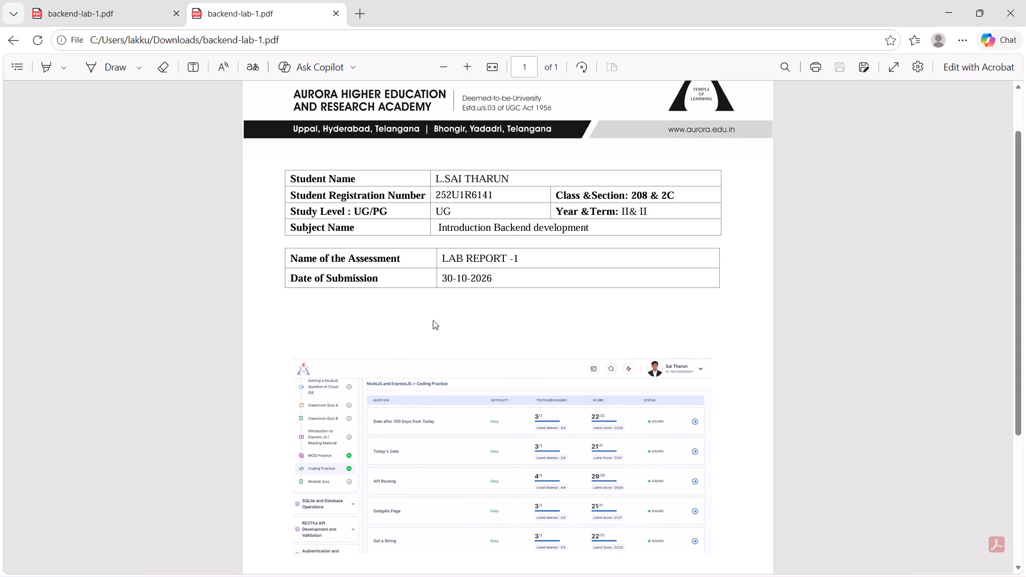
{"action": "scroll", "coordinate": [528, 306], "scroll_direction": "down", "scroll_amount": 1}
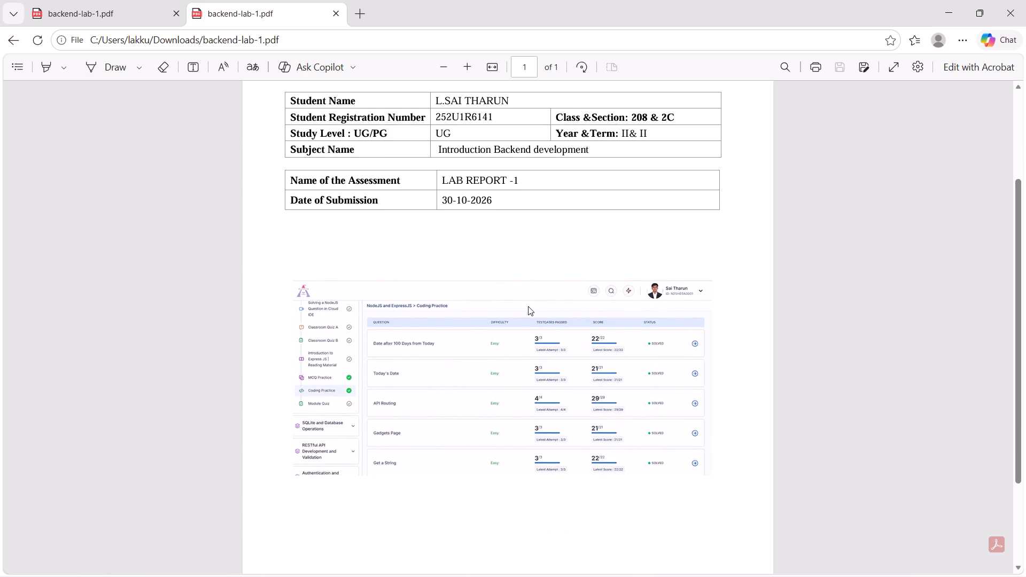
{"action": "scroll", "coordinate": [528, 306], "scroll_direction": "down", "scroll_amount": 1}
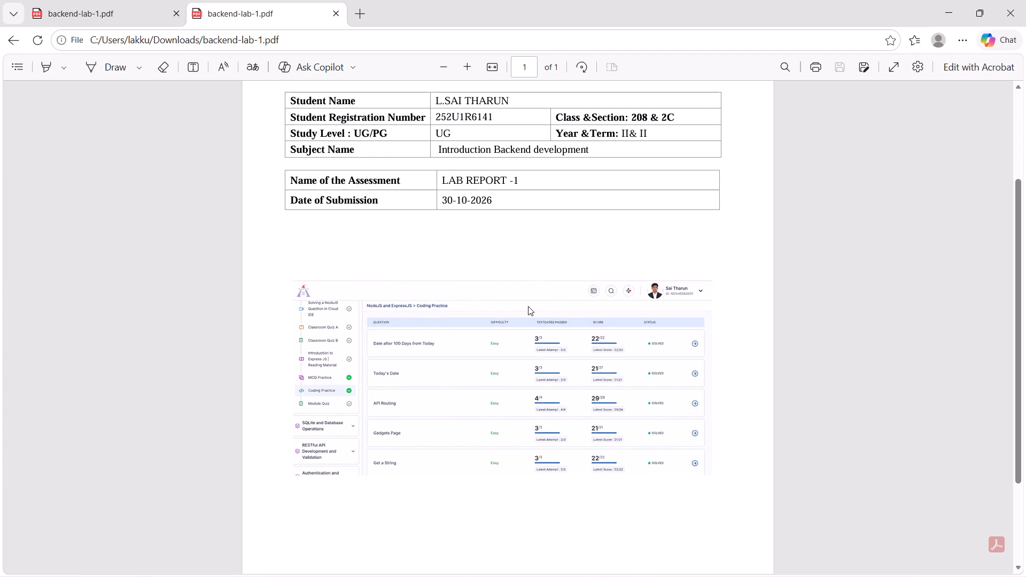
{"action": "scroll", "coordinate": [528, 306], "scroll_direction": "up", "scroll_amount": 5}
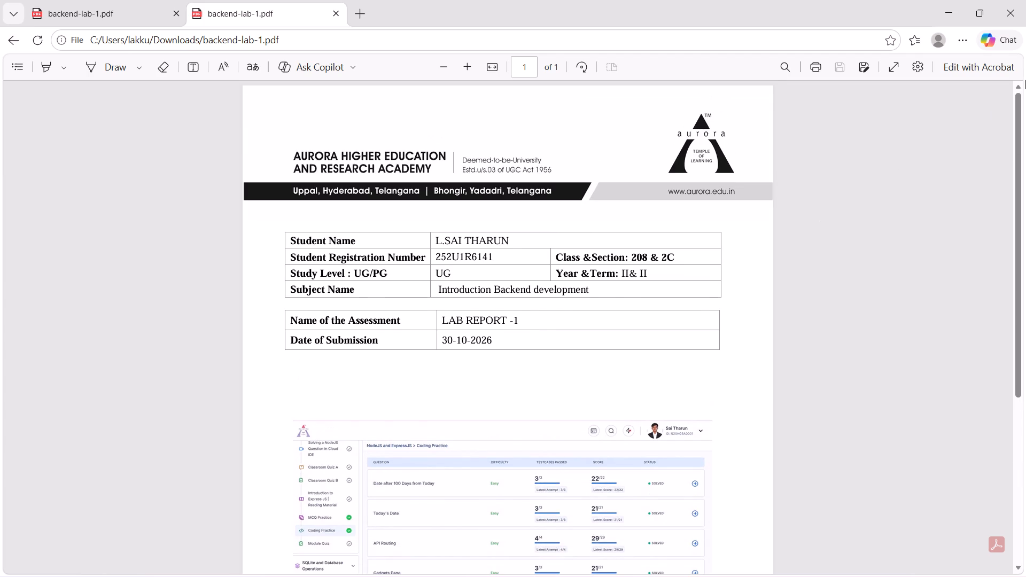
{"action": "left_click", "coordinate": [1017, 12]}
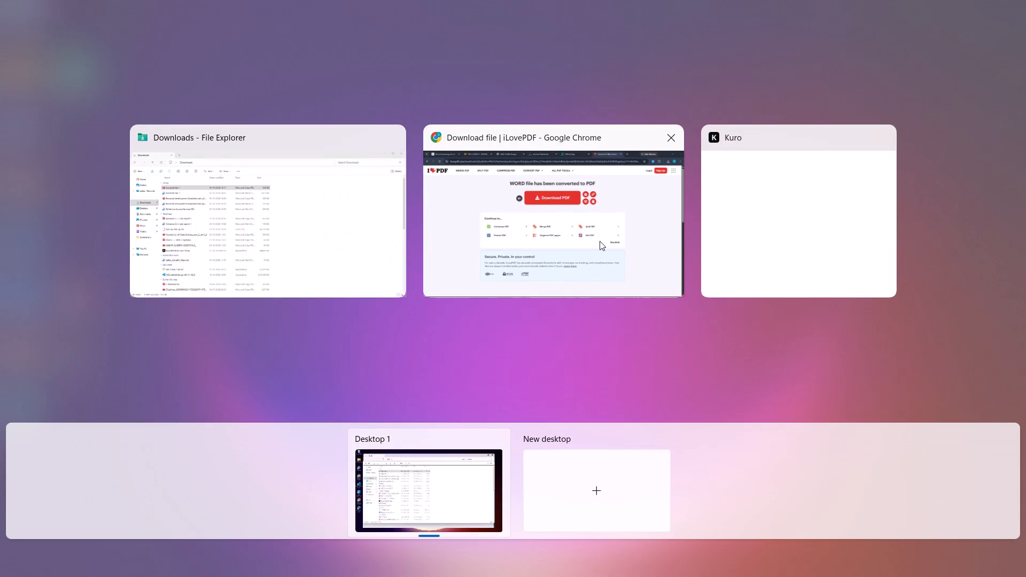
Switch to Chrome and open the Backend Development Fundamentals assessments list on the Aurora University portal.
{"action": "left_click", "coordinate": [600, 241]}
{"action": "left_click", "coordinate": [458, 0]}
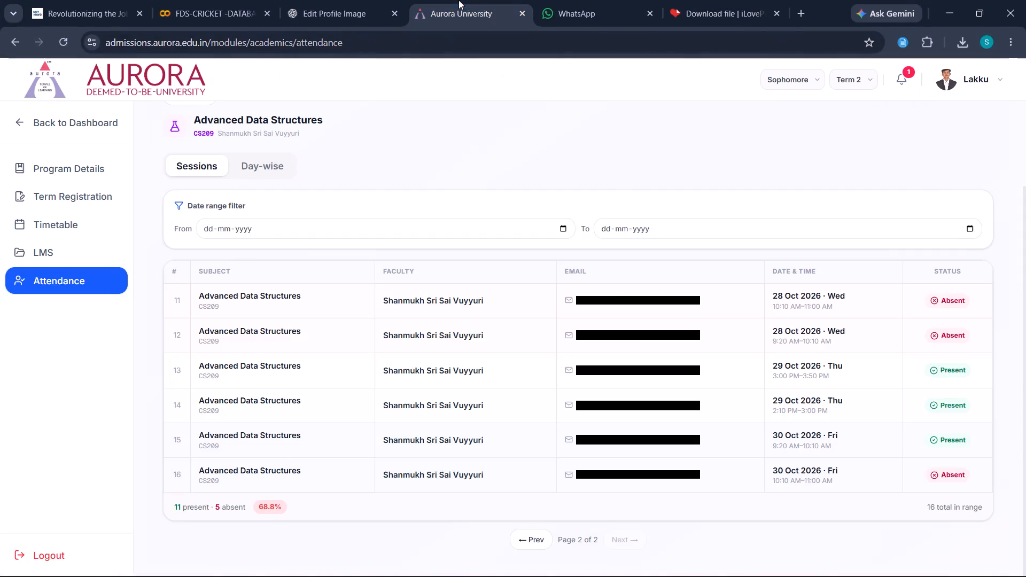
{"action": "left_click", "coordinate": [19, 112]}
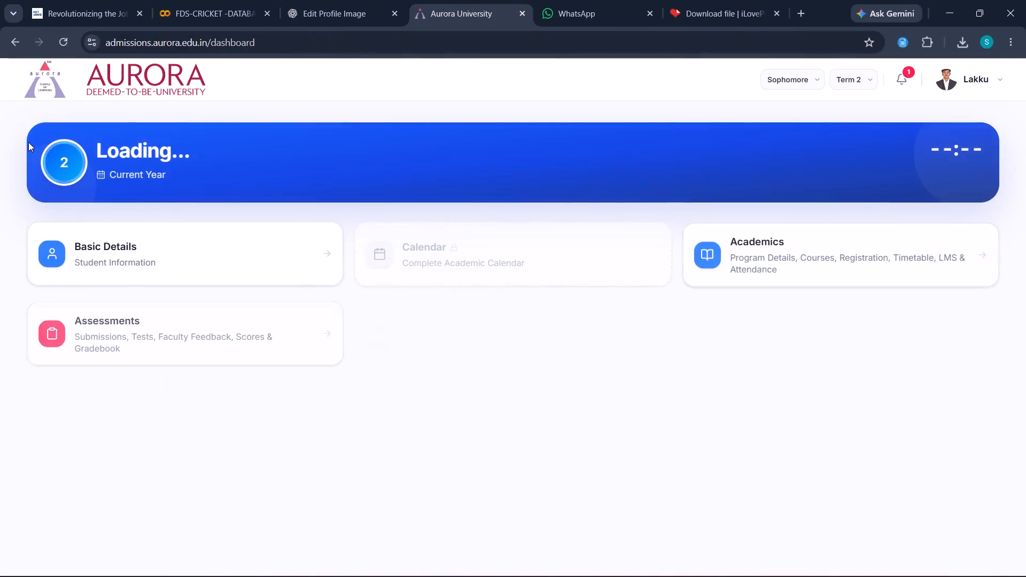
{"action": "left_click", "coordinate": [188, 351]}
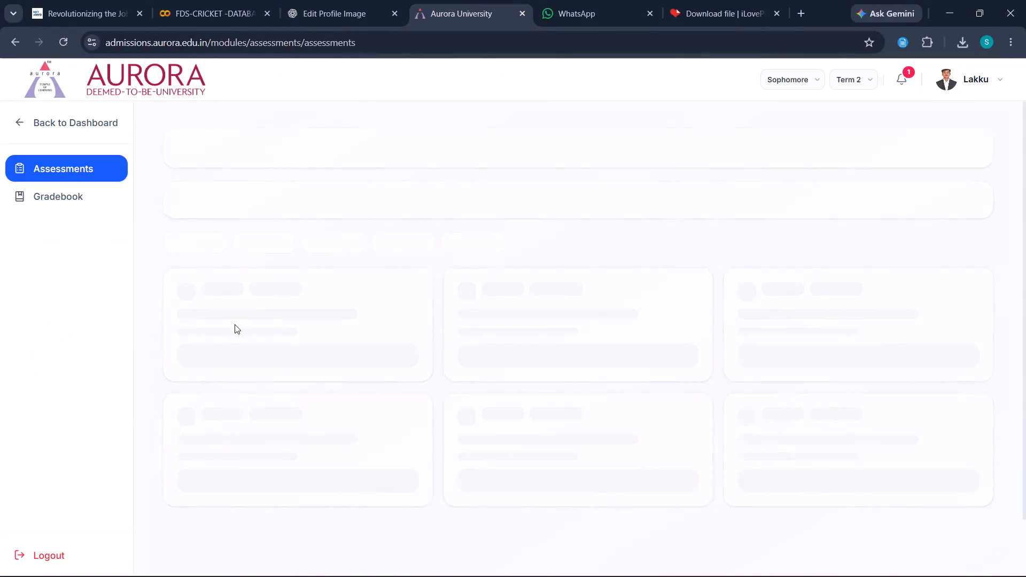
{"action": "scroll", "coordinate": [516, 433], "scroll_direction": "down", "scroll_amount": 1}
{"action": "left_click", "coordinate": [543, 350]}
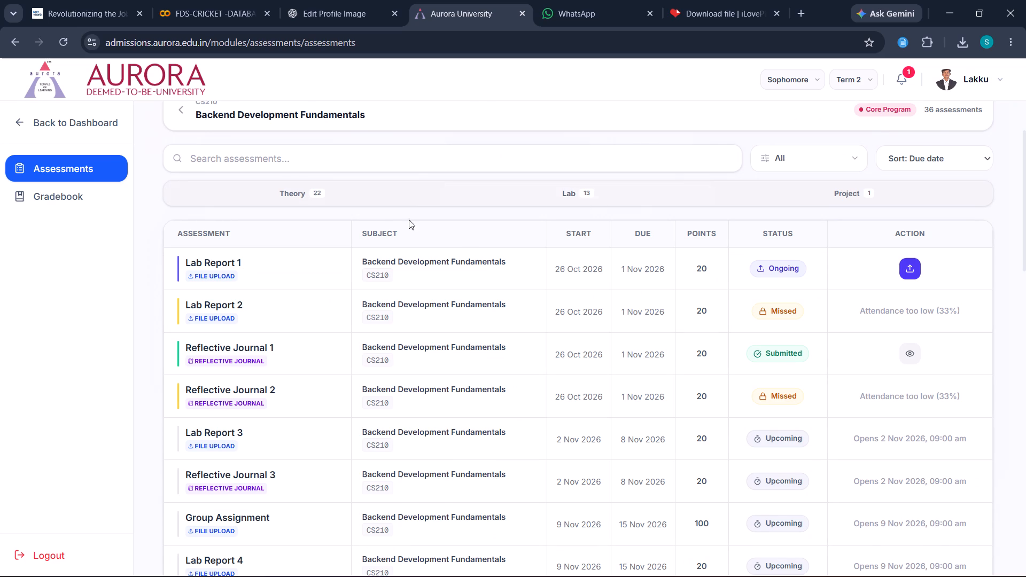
Copy the course title "Backend Development Fundamentals" from the assessments page heading.
{"action": "left_click_drag", "start_coordinate": [364, 116], "coordinate": [239, 98]}
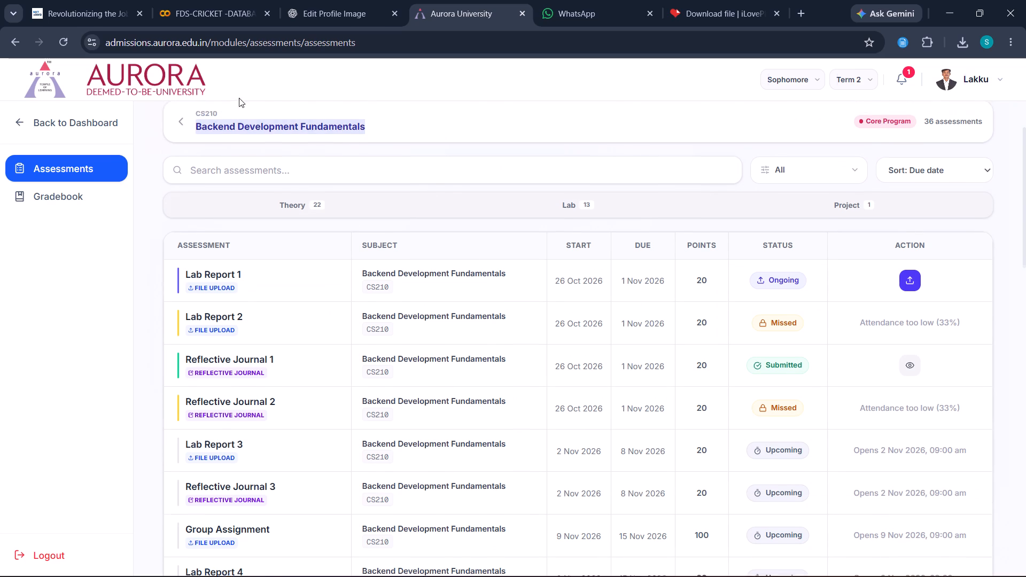
{"action": "left_click_drag", "start_coordinate": [239, 98], "coordinate": [204, 221]}
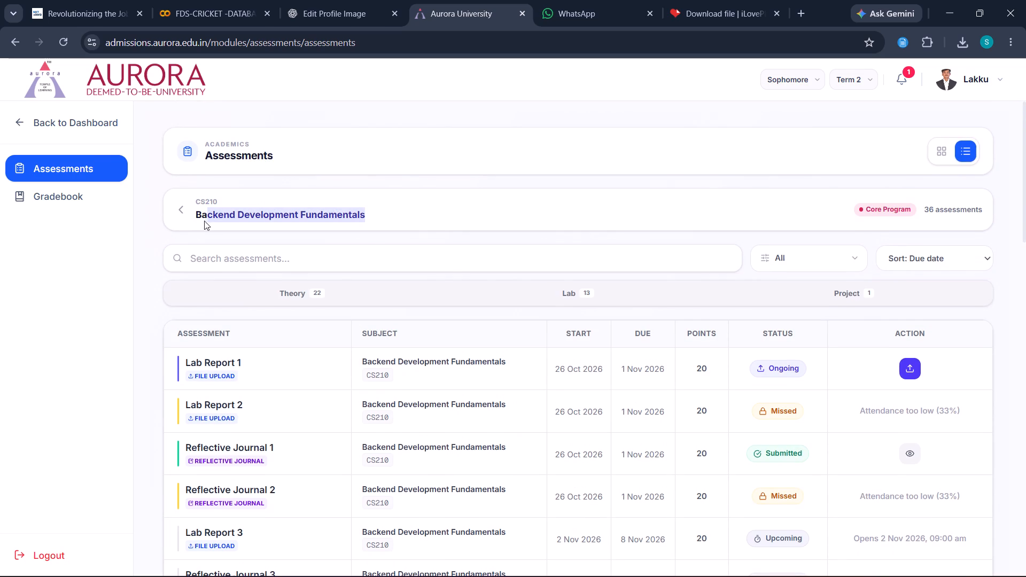
{"action": "left_click_drag", "start_coordinate": [204, 221], "coordinate": [188, 224]}
{"action": "key", "text": "ctrl+c"}
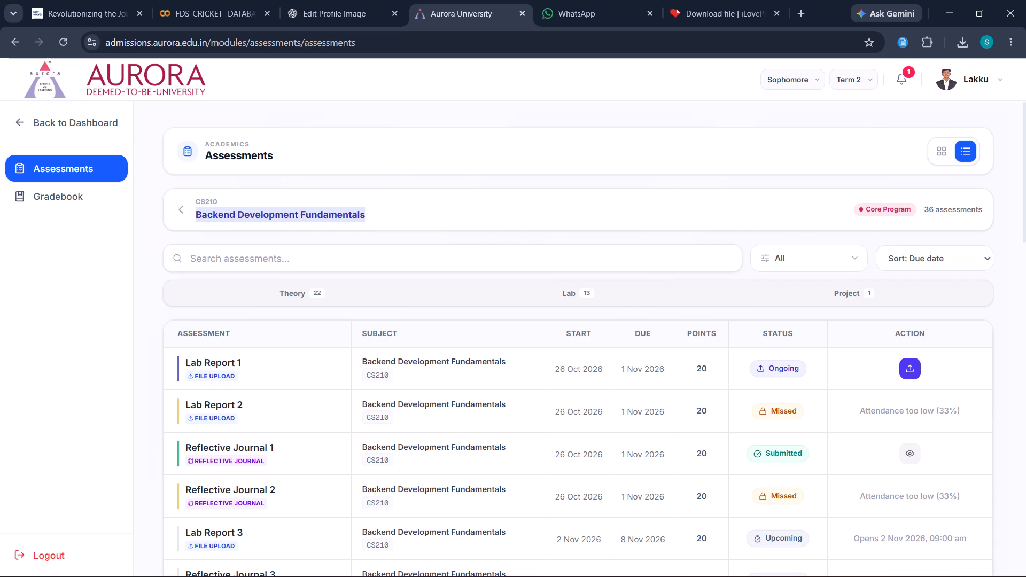
{"action": "left_click", "coordinate": [600, 251]}
{"action": "left_click", "coordinate": [520, 210]}
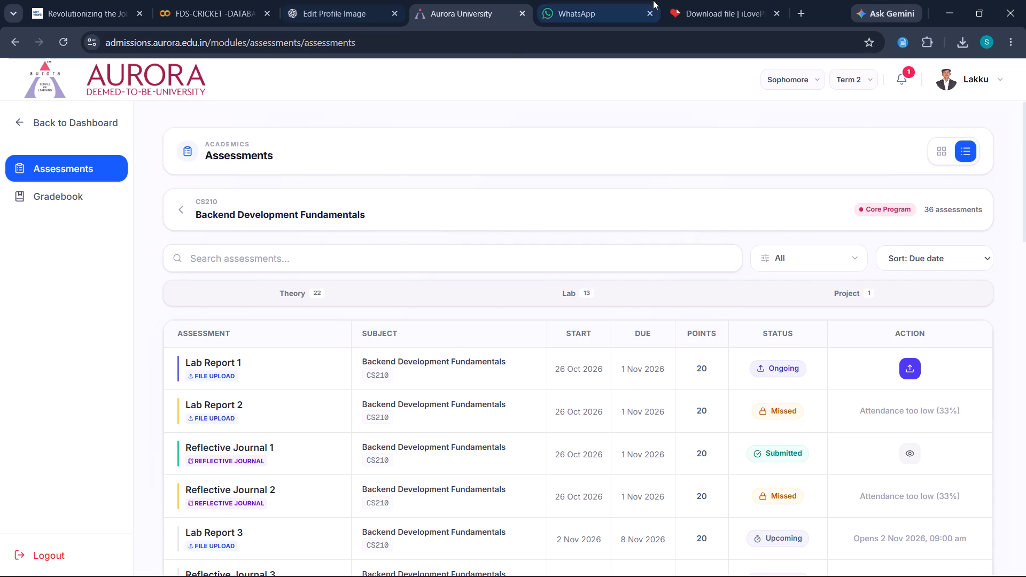
Switch to File Explorer and delete the backend-lab-1 PDF from Downloads.
{"action": "left_click", "coordinate": [949, 10]}
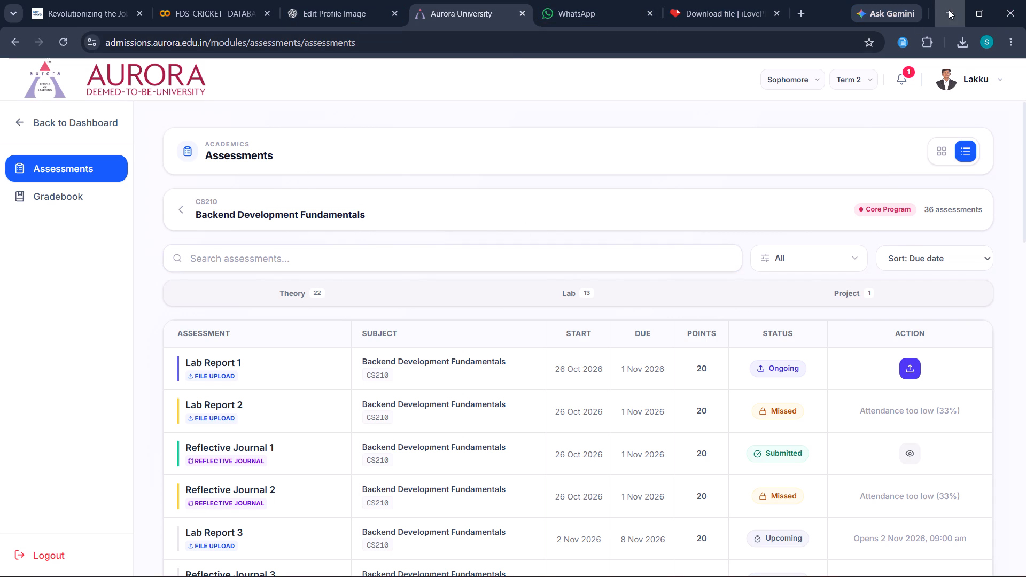
{"action": "left_click", "coordinate": [295, 135]}
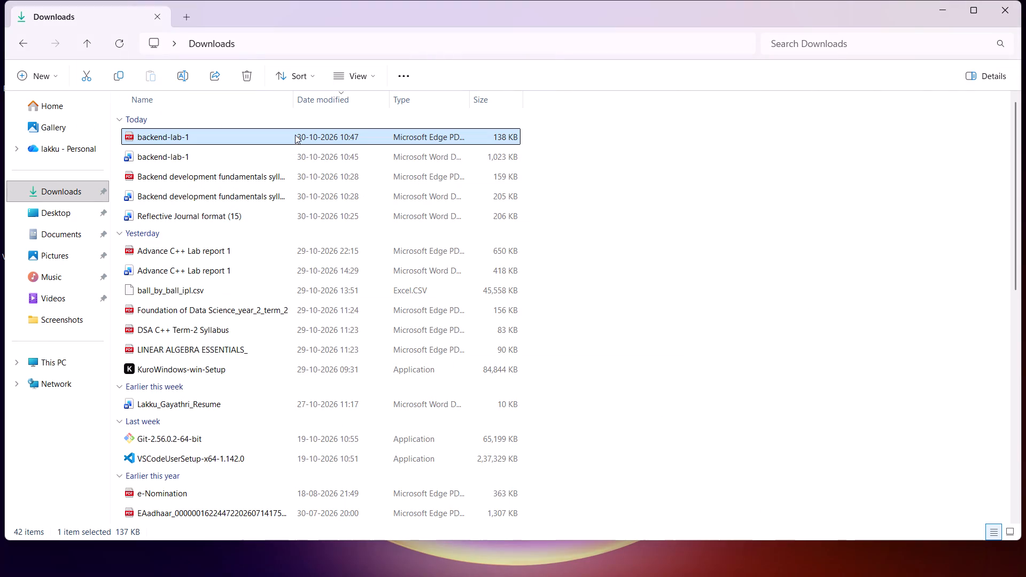
{"action": "key", "text": "Delete"}
Open the backend-lab-1 Word document, replace the Subject Name with the copied "Backend Development Fundamentals", and save.
{"action": "double_click", "coordinate": [270, 138]}
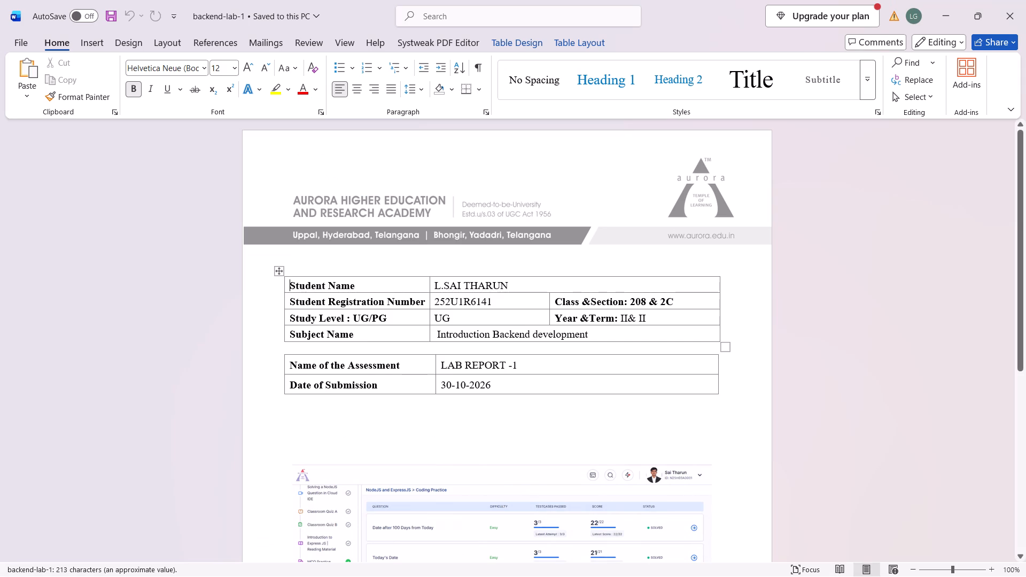
{"action": "left_click", "coordinate": [593, 334]}
{"action": "key", "text": "ctrl+BackSpace"}
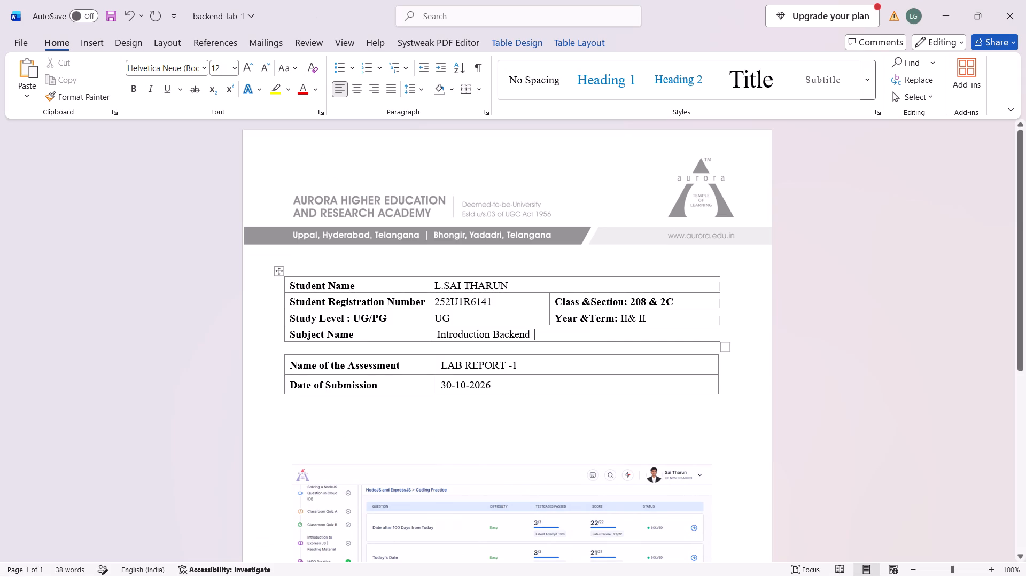
{"action": "key", "text": "ctrl+BackSpace"}
{"action": "key", "text": "ctrl+BackSpace"}
{"action": "key", "text": "ctrl+v"}
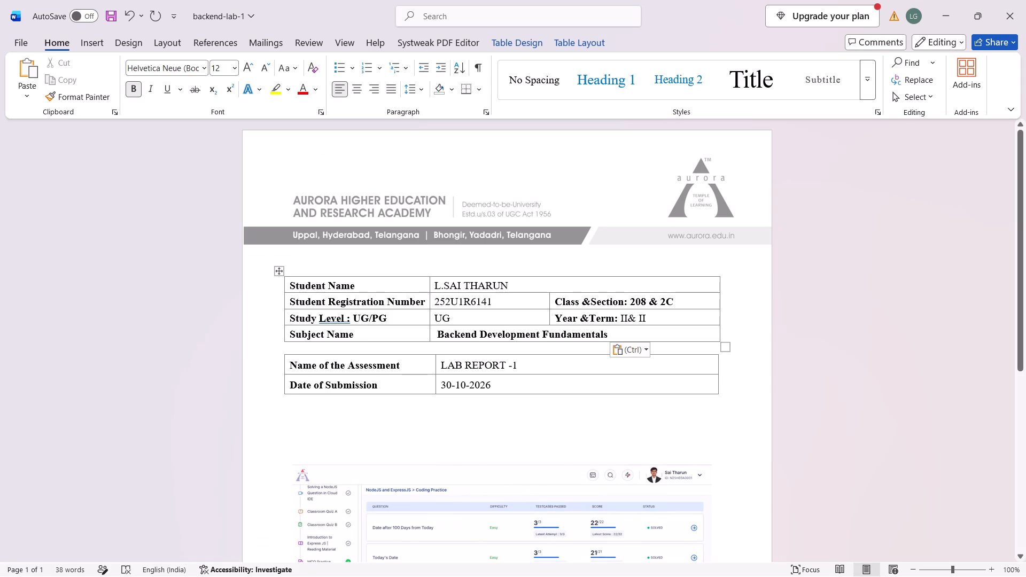
{"action": "left_click", "coordinate": [928, 352]}
{"action": "key", "text": "ctrl+s"}
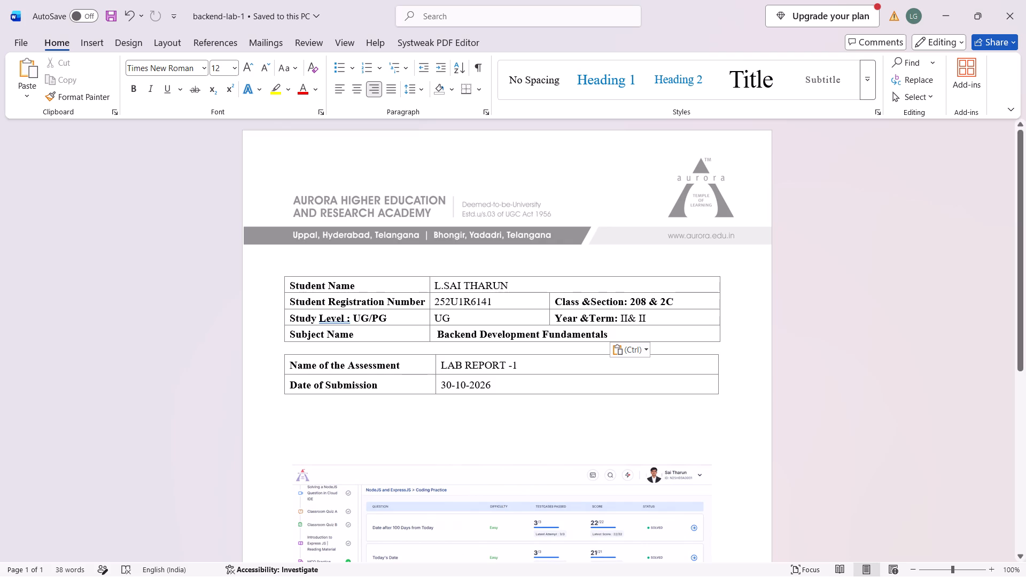
Remove the leading space before the Subject Name value, save the document and close it.
{"action": "left_click", "coordinate": [438, 337]}
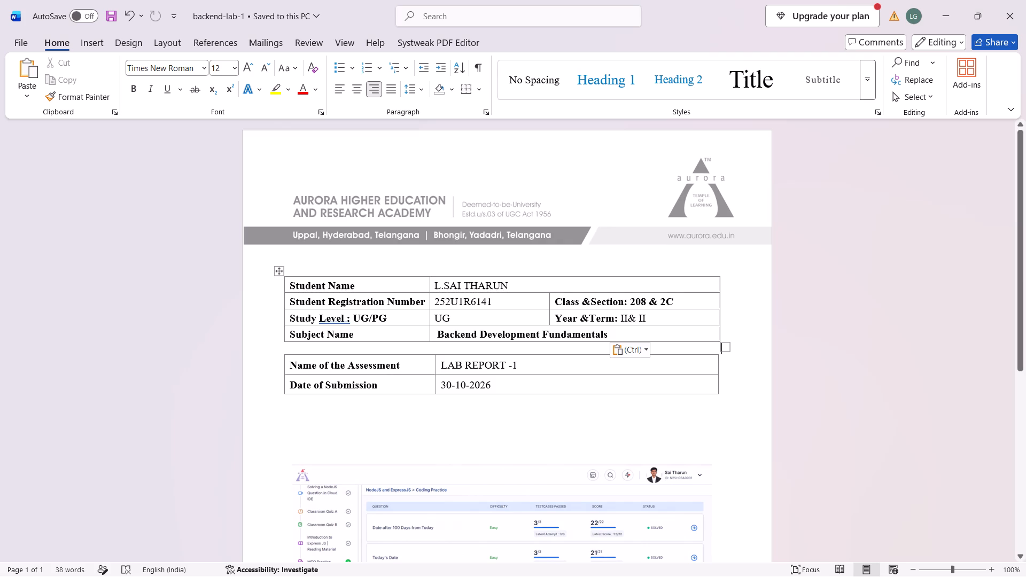
{"action": "key", "text": "BackSpace"}
{"action": "left_click", "coordinate": [904, 417]}
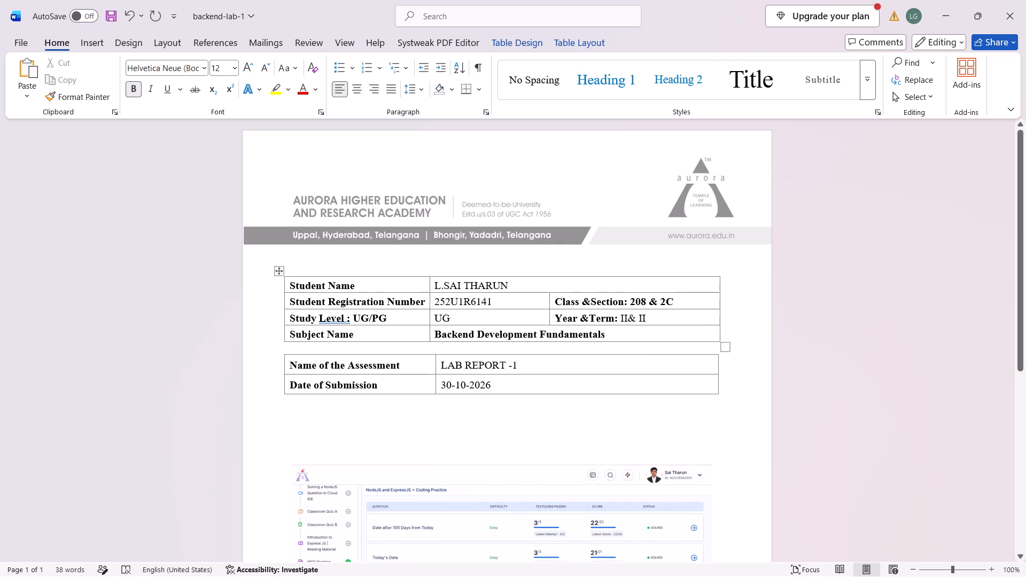
{"action": "key", "text": "ctrl+s"}
{"action": "left_click", "coordinate": [1025, 0]}
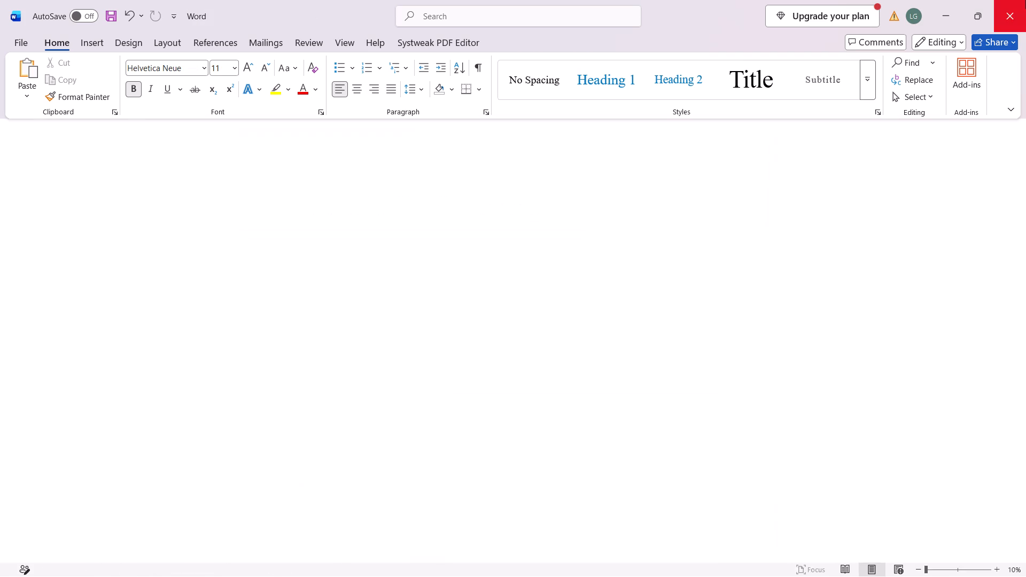
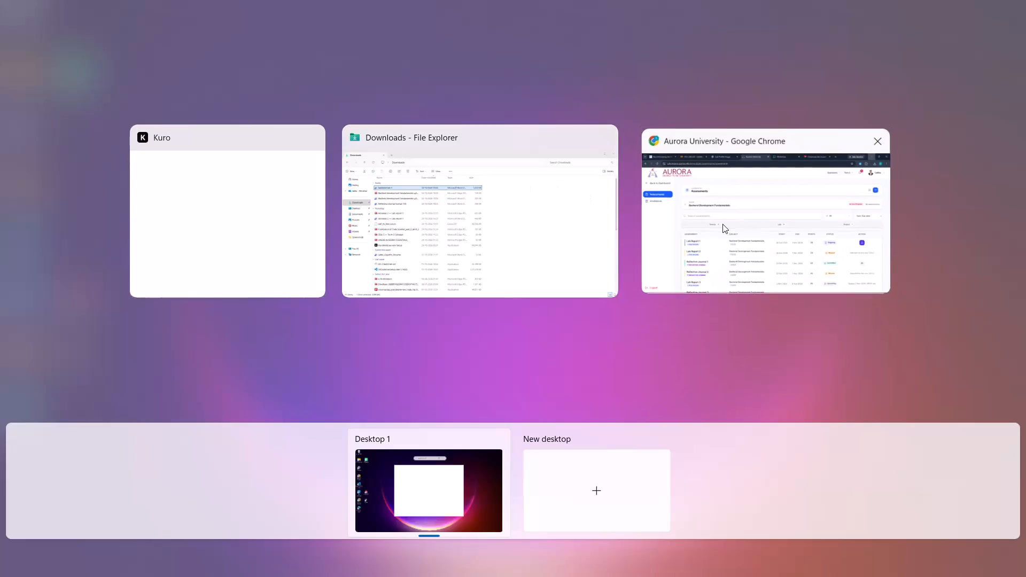
Switch to Chrome, convert the backend-lab-1 Word document from Downloads with iLovePDF's WORD to PDF tool, and download the PDF.
{"action": "left_click", "coordinate": [719, 0]}
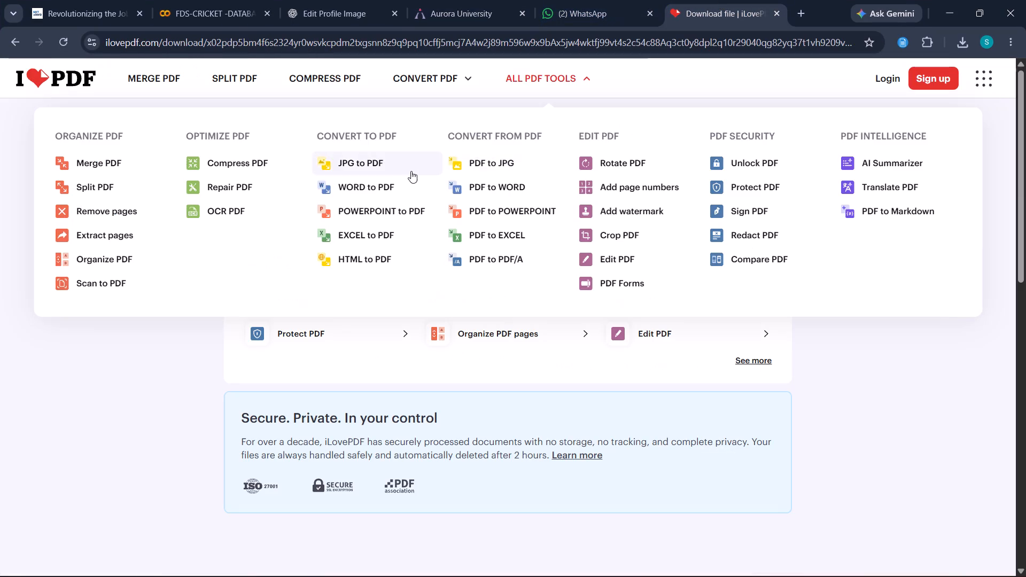
{"action": "left_click", "coordinate": [369, 195]}
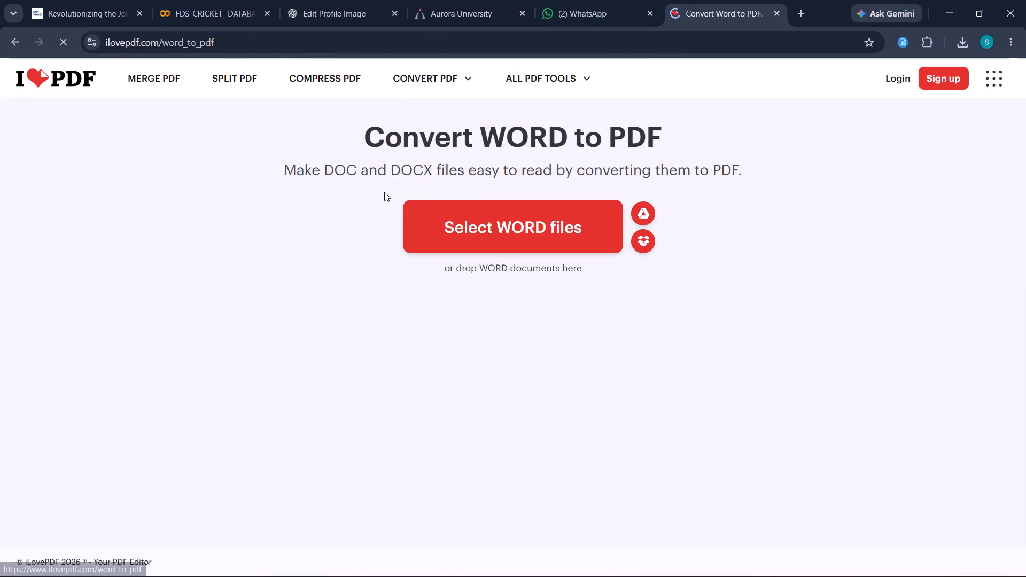
{"action": "left_click", "coordinate": [486, 210]}
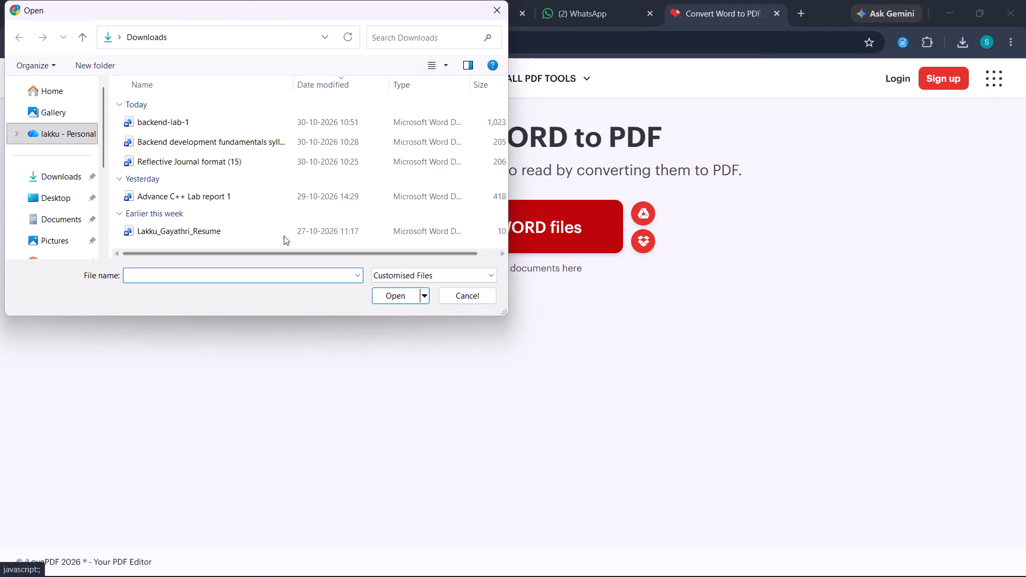
{"action": "left_click", "coordinate": [187, 126]}
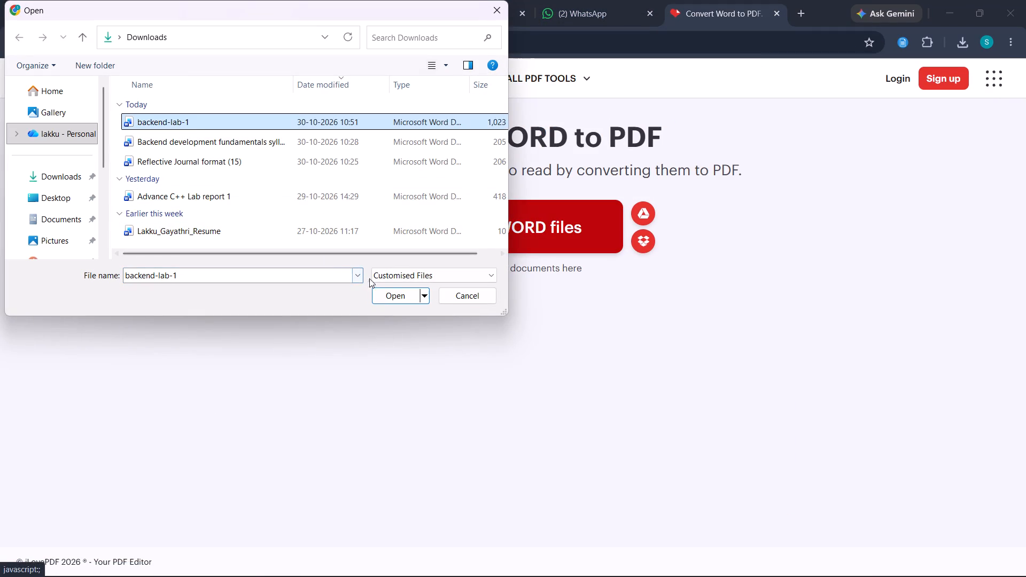
{"action": "left_click", "coordinate": [391, 289]}
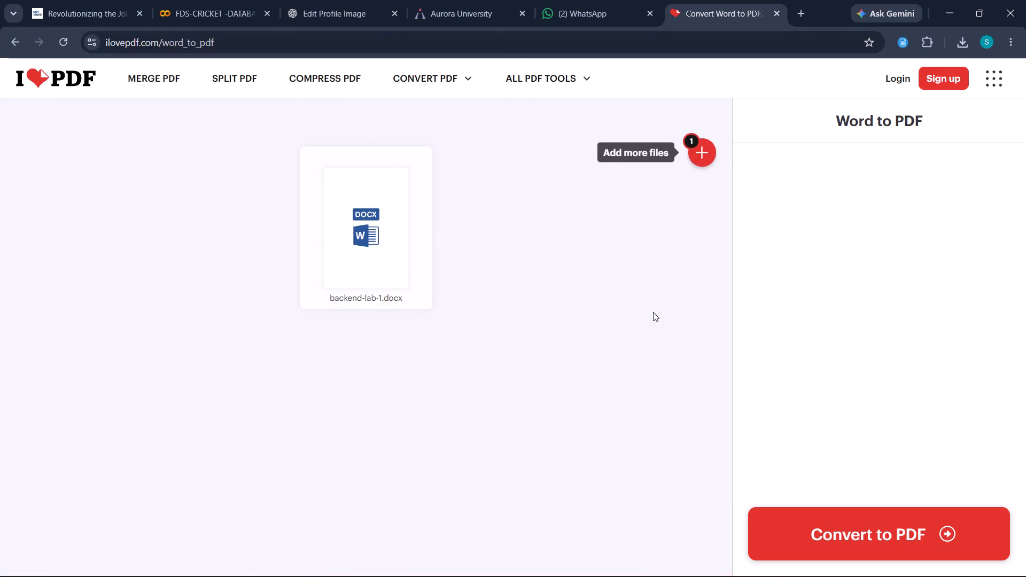
{"action": "left_click", "coordinate": [991, 525]}
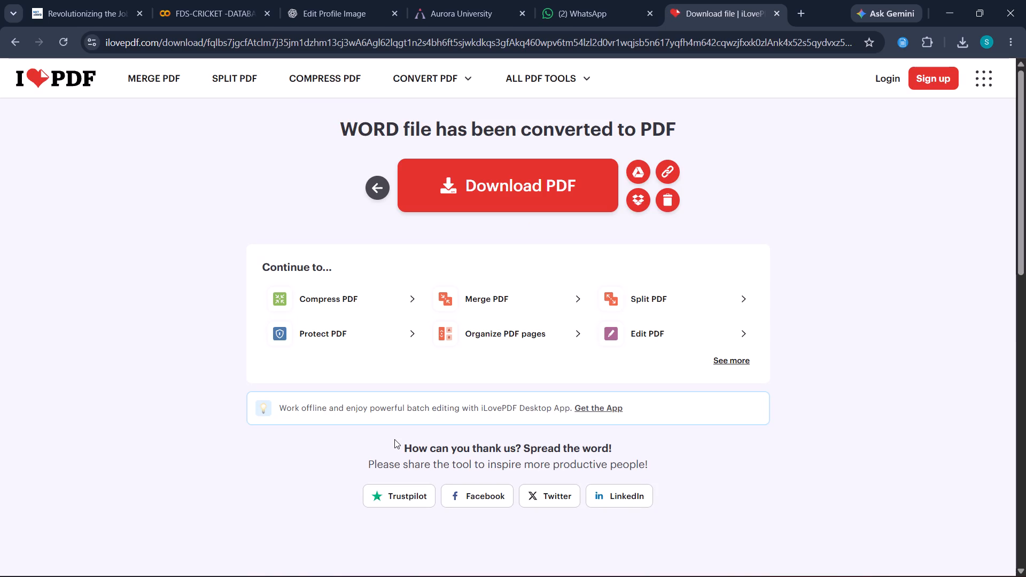
{"action": "left_click", "coordinate": [504, 195]}
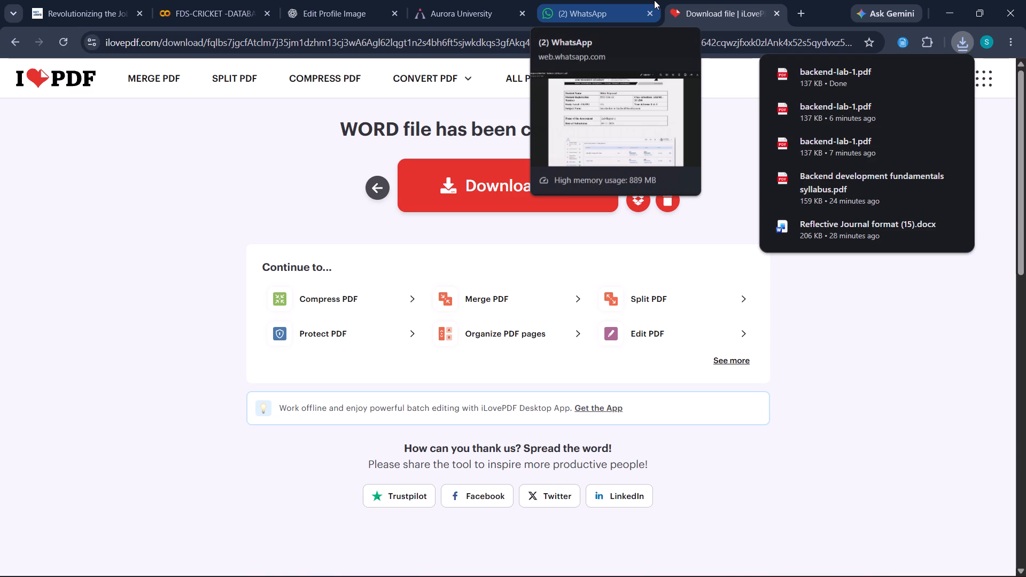
{"action": "left_click", "coordinate": [905, 456]}
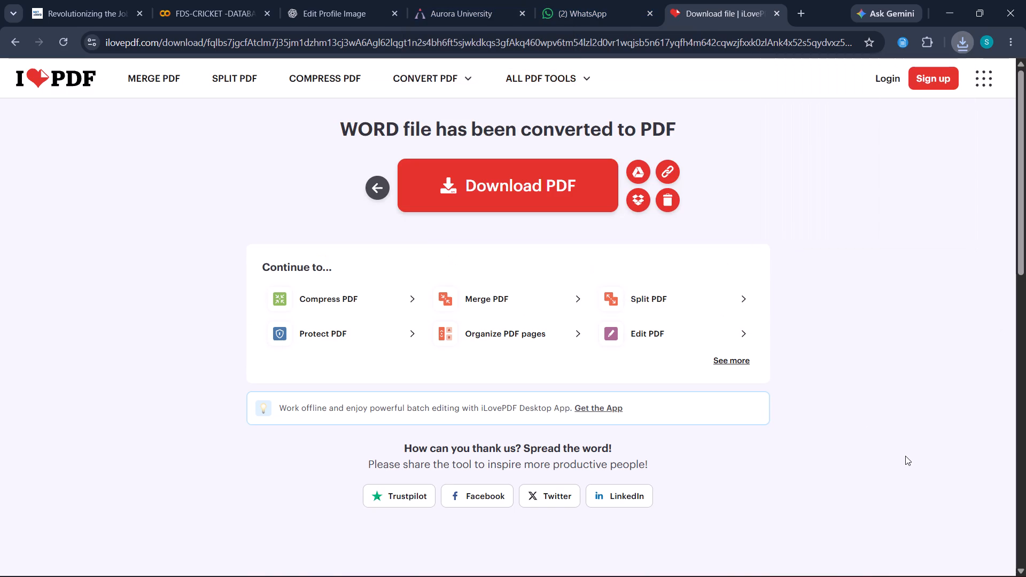
On the Aurora University assessments page, upload the backend-lab-1 PDF from Downloads as the submission for Lab Report 1.
{"action": "left_click", "coordinate": [454, 5]}
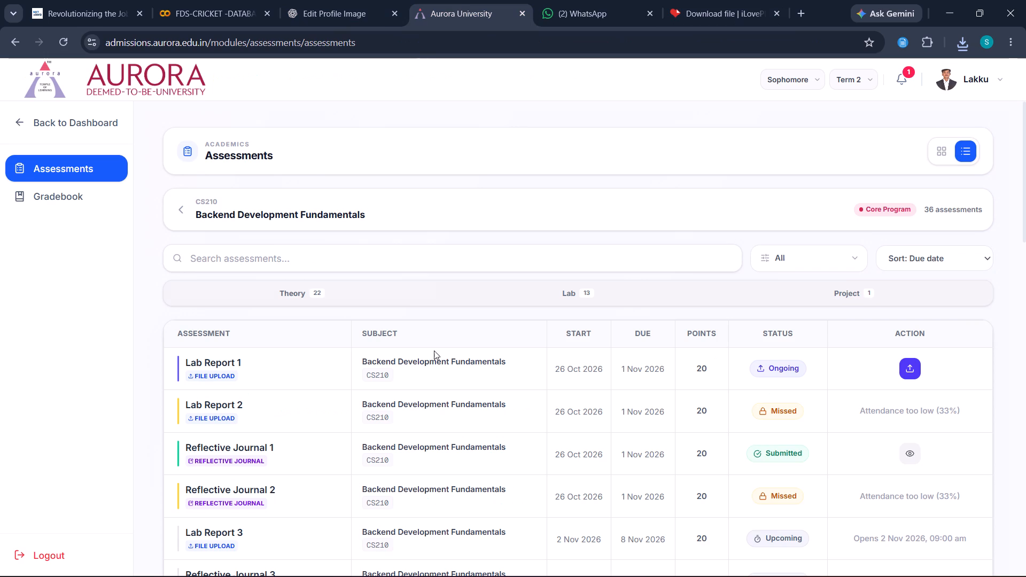
{"action": "scroll", "coordinate": [457, 365], "scroll_direction": "down", "scroll_amount": 1}
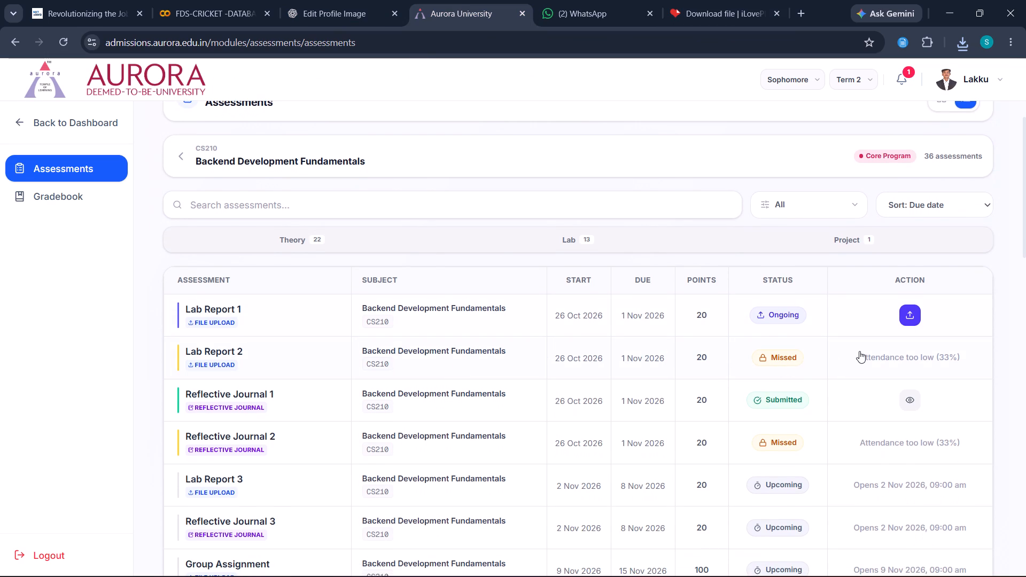
{"action": "left_click", "coordinate": [908, 316]}
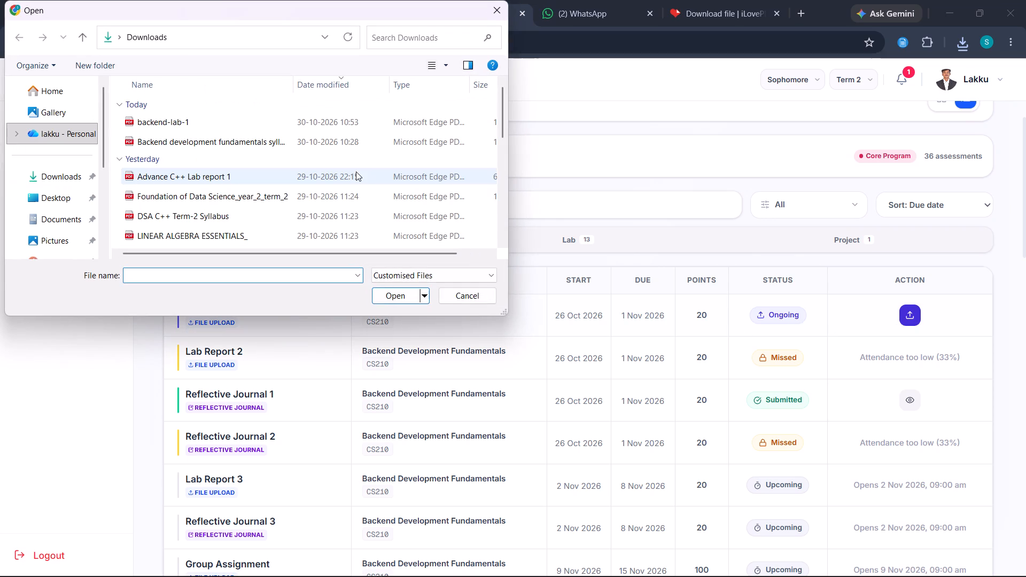
{"action": "left_click", "coordinate": [243, 127]}
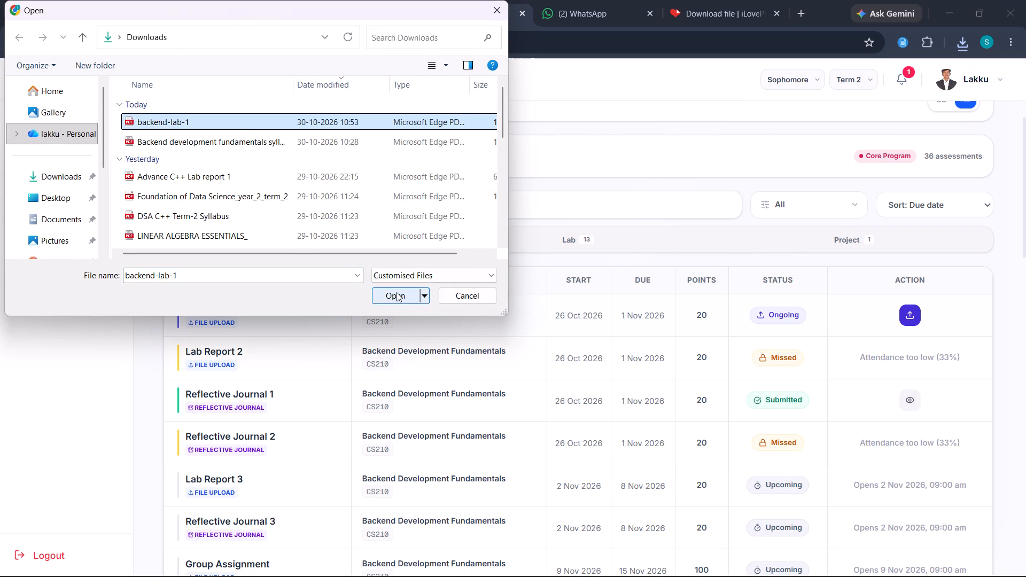
{"action": "left_click", "coordinate": [397, 292]}
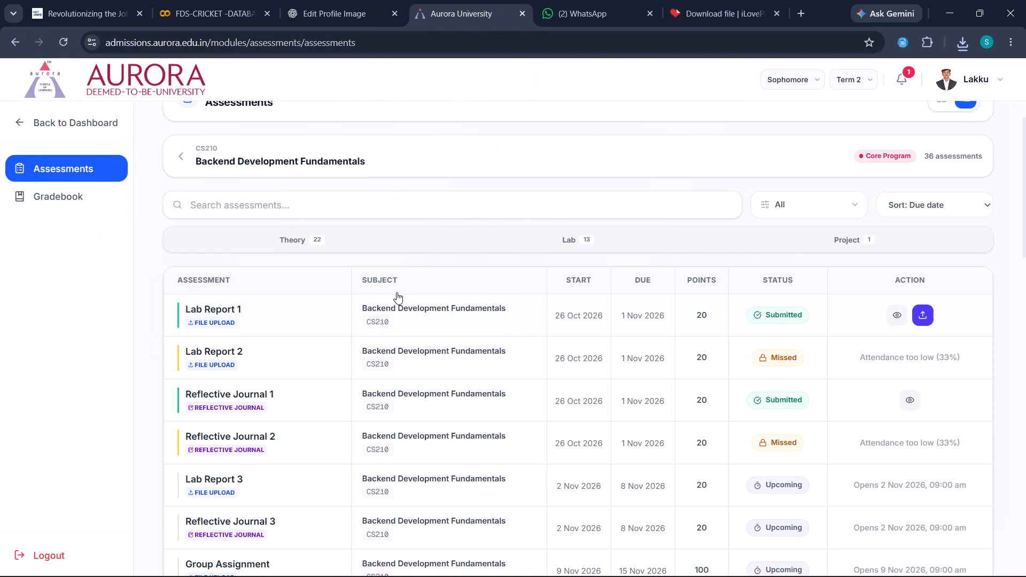
View the submitted Lab Report 1 file and check its student details table and the screenshot below it.
{"action": "left_click", "coordinate": [900, 321]}
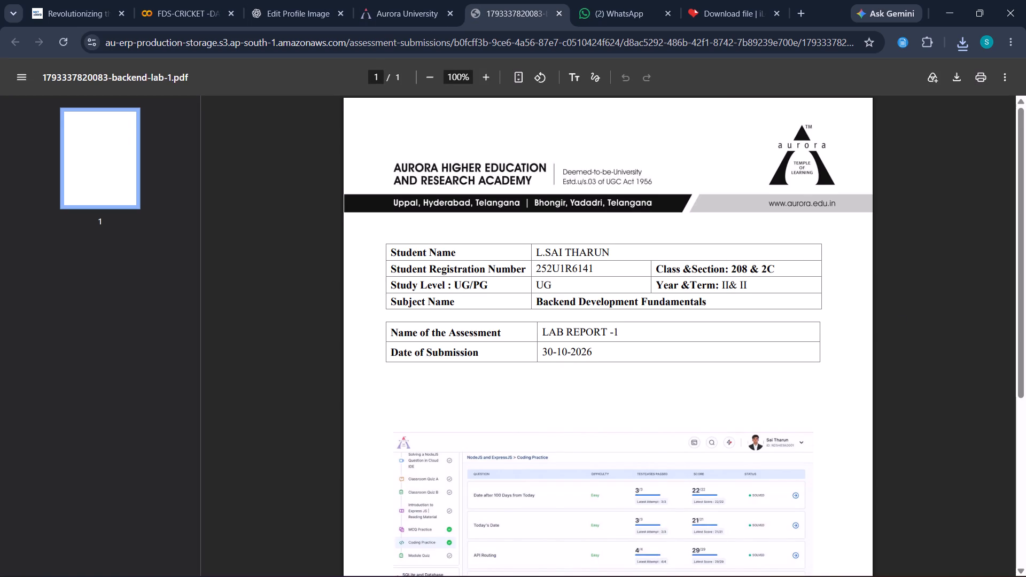
{"action": "scroll", "coordinate": [583, 344], "scroll_direction": "down", "scroll_amount": 2}
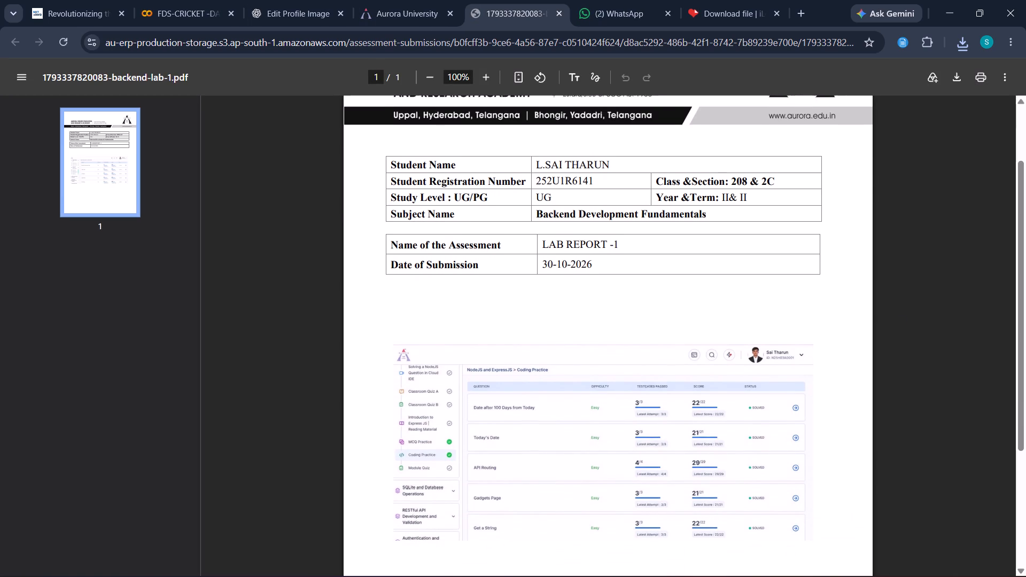
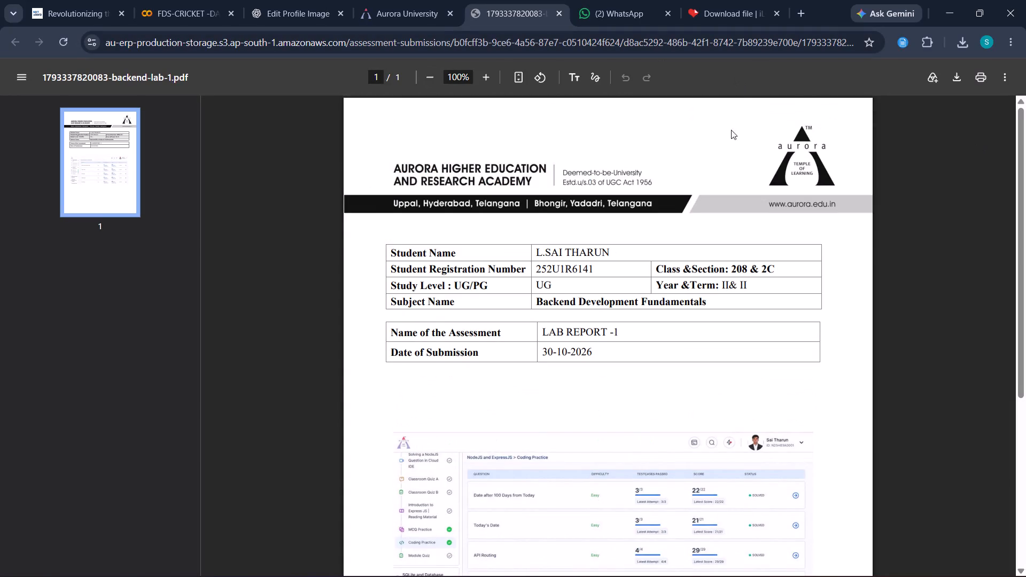
Leave the submitted PDF and return to the Aurora University portal's main dashboard from the Backend Development Fundamentals assessments.
{"action": "left_click", "coordinate": [429, 11]}
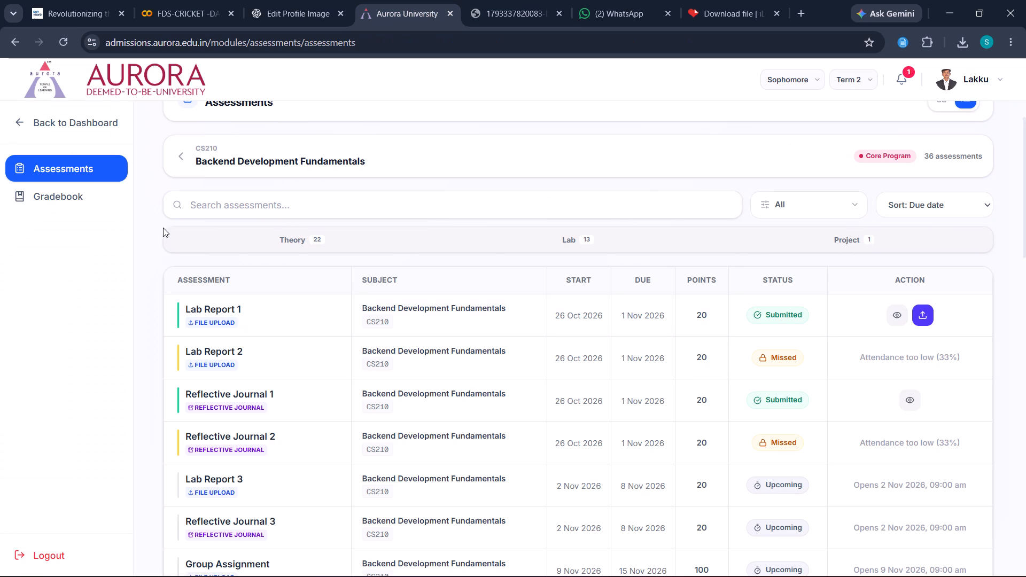
{"action": "left_click", "coordinate": [38, 124]}
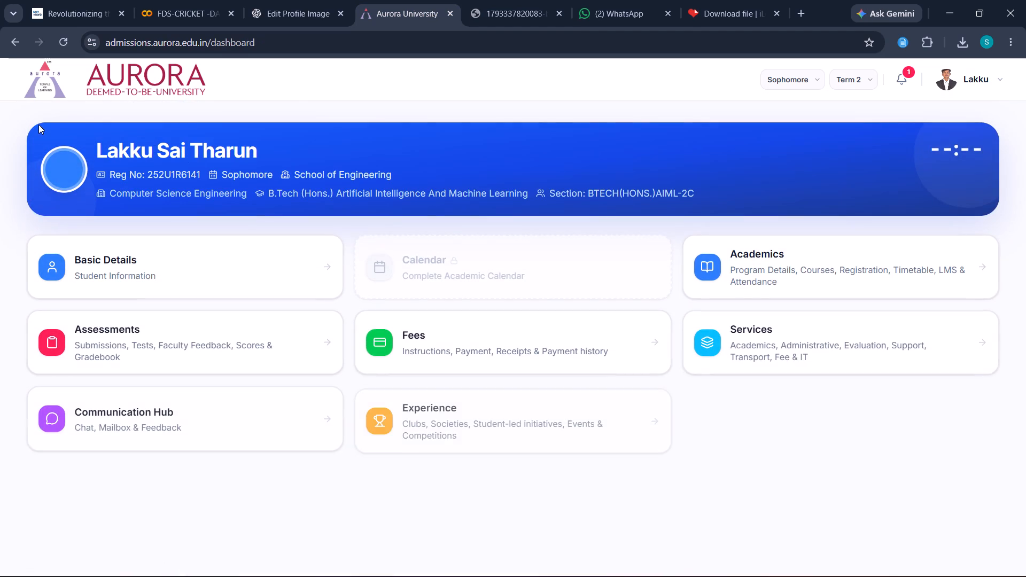
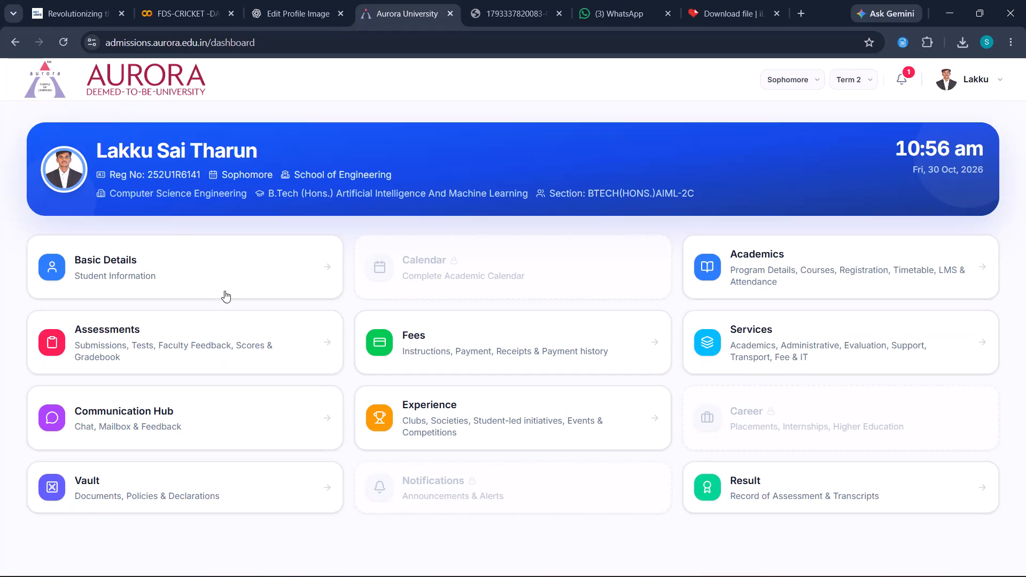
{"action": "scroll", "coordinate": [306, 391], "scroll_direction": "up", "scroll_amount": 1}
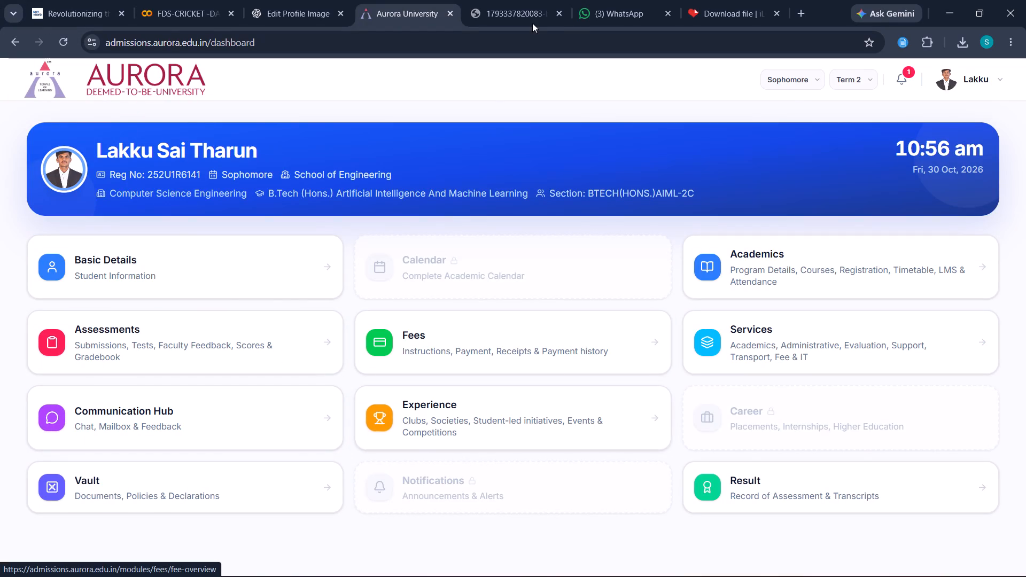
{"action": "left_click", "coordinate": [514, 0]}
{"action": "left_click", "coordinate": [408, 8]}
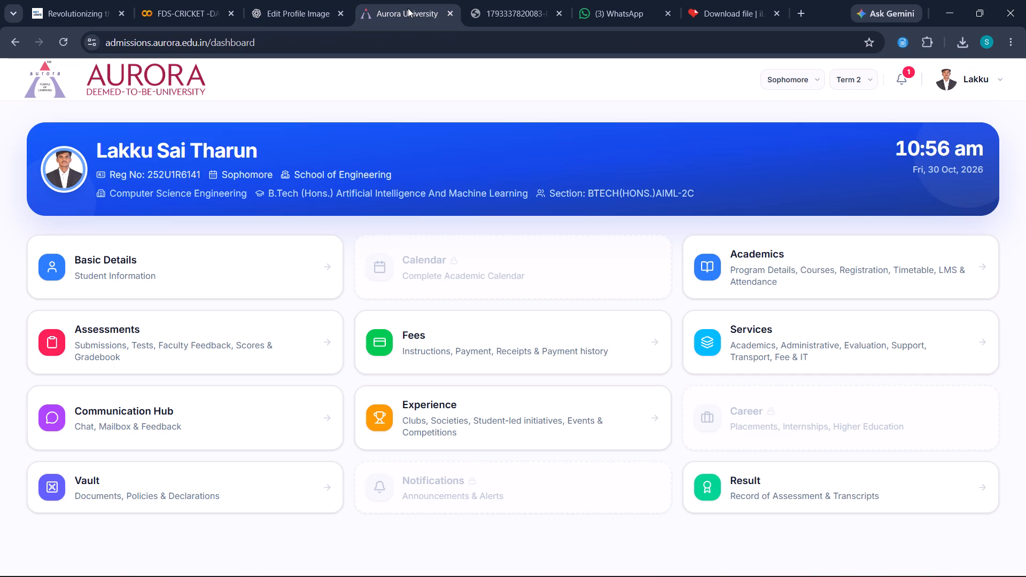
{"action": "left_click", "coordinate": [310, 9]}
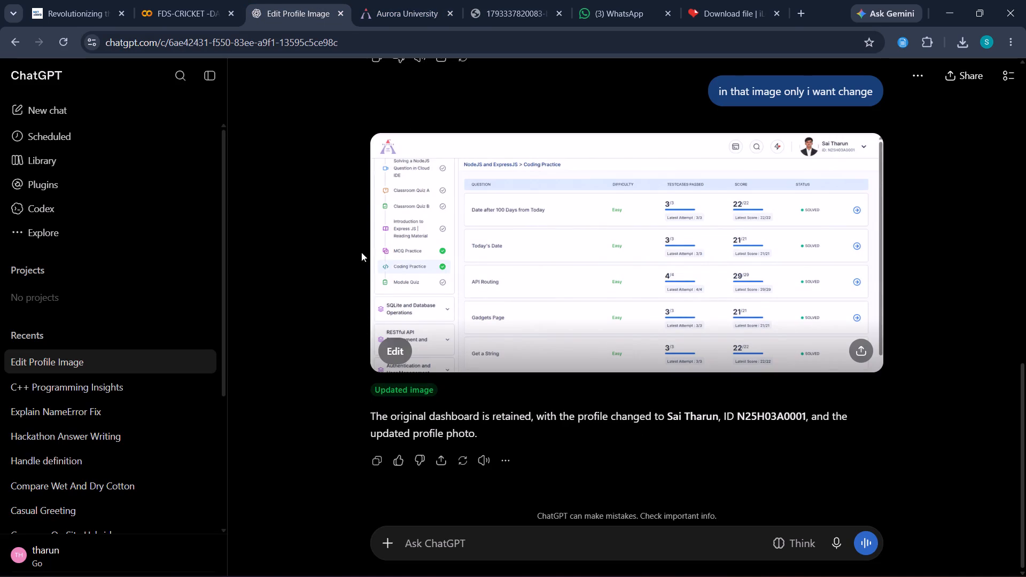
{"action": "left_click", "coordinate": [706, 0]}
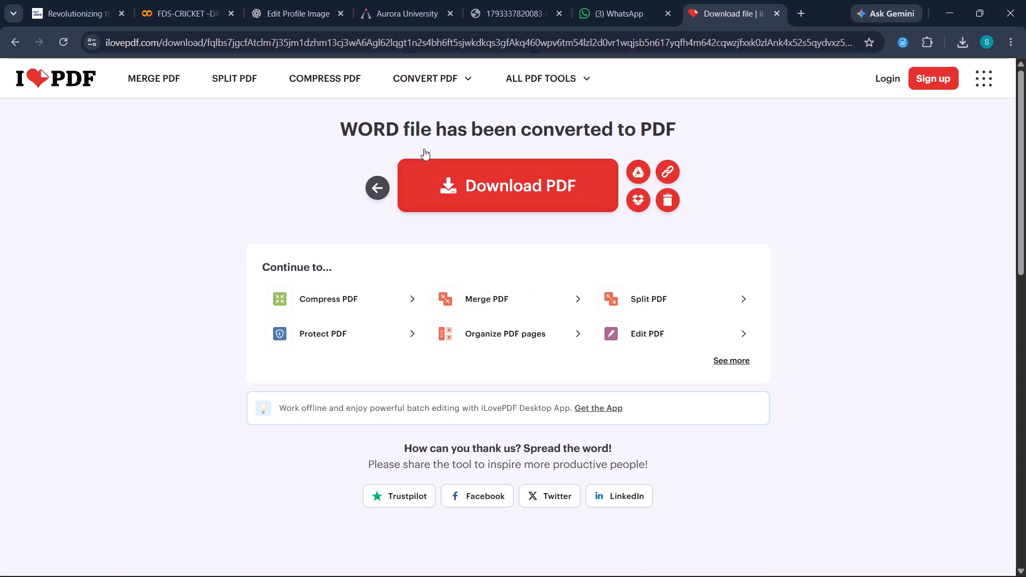